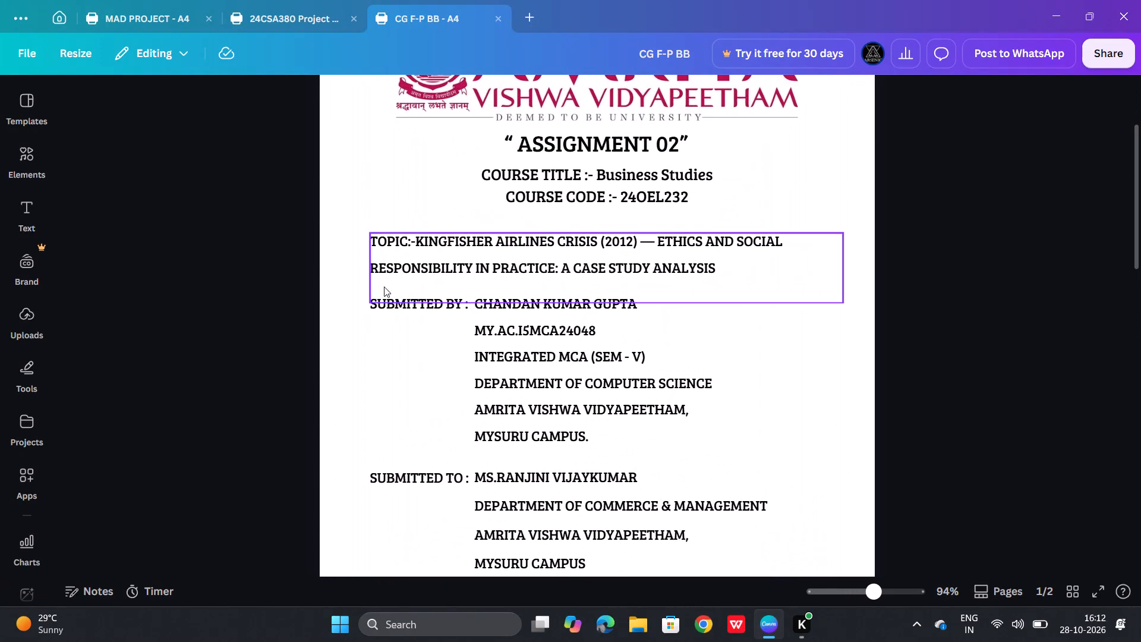
Remove the empty trailing line from the topic text box on the assignment cover page.
{"action": "left_click", "coordinate": [392, 288]}
{"action": "left_click", "coordinate": [392, 288]}
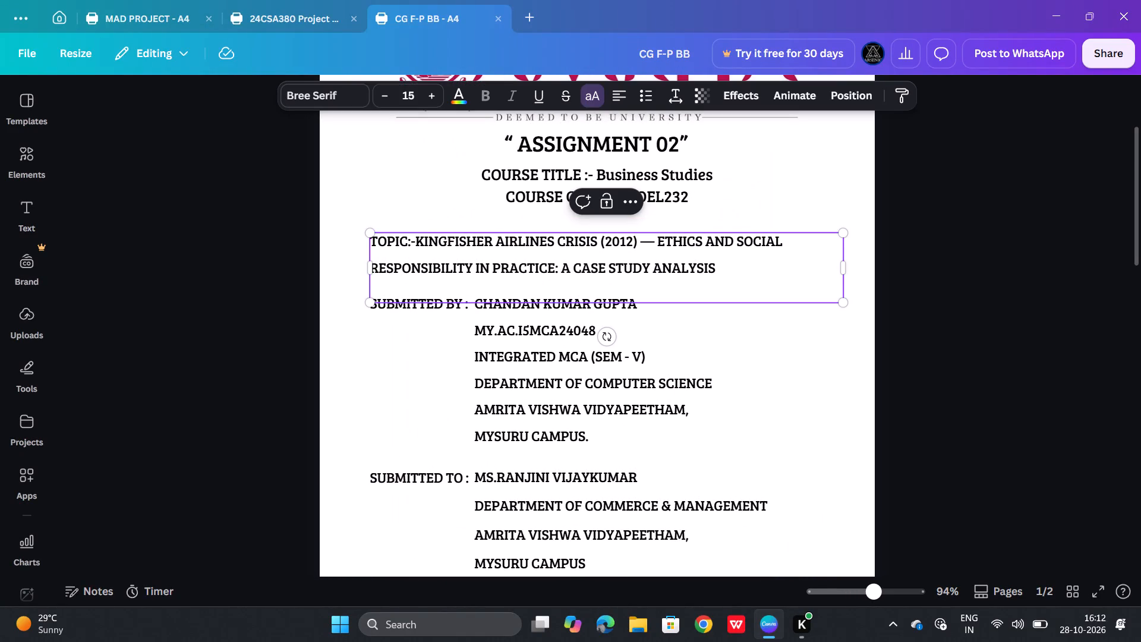
{"action": "key", "text": "BackSpace"}
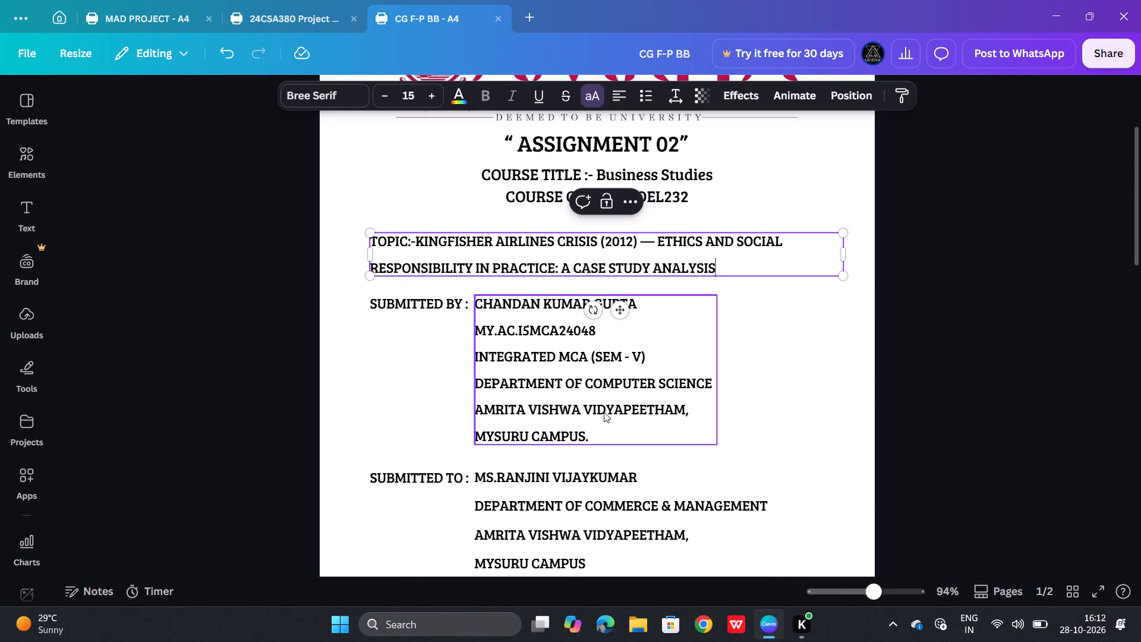
Delete the university name and "MYSURU CAMPUS." lines from the Submitted By details, ending the block at the Department of Computer Science line.
{"action": "double_click", "coordinate": [591, 428]}
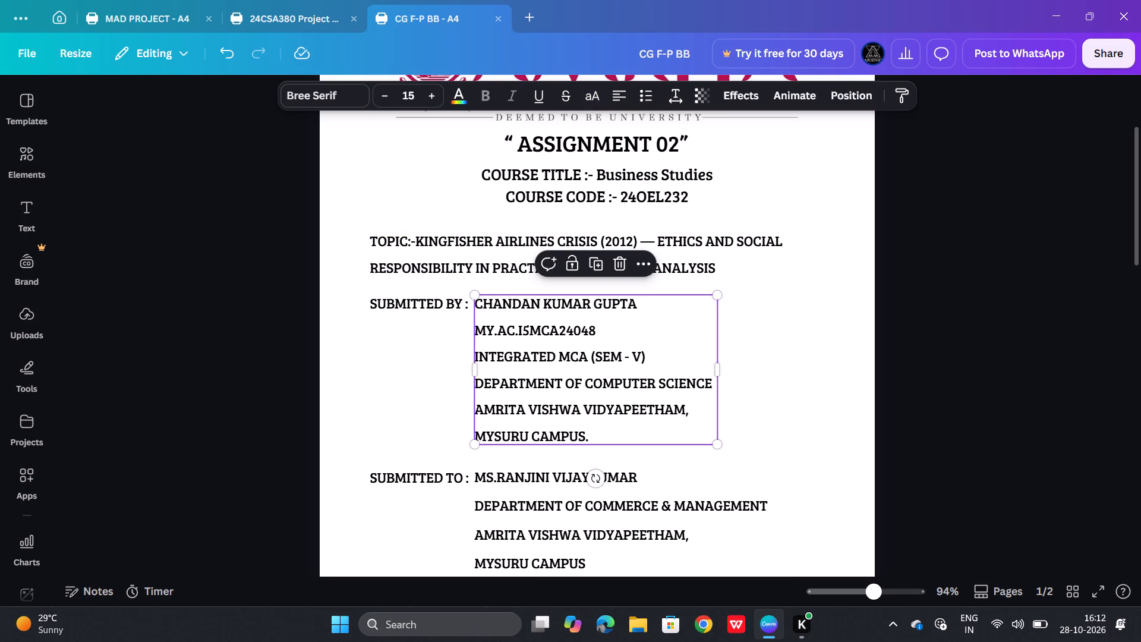
{"action": "left_click", "coordinate": [590, 434]}
{"action": "left_click_drag", "start_coordinate": [592, 436], "coordinate": [475, 374]}
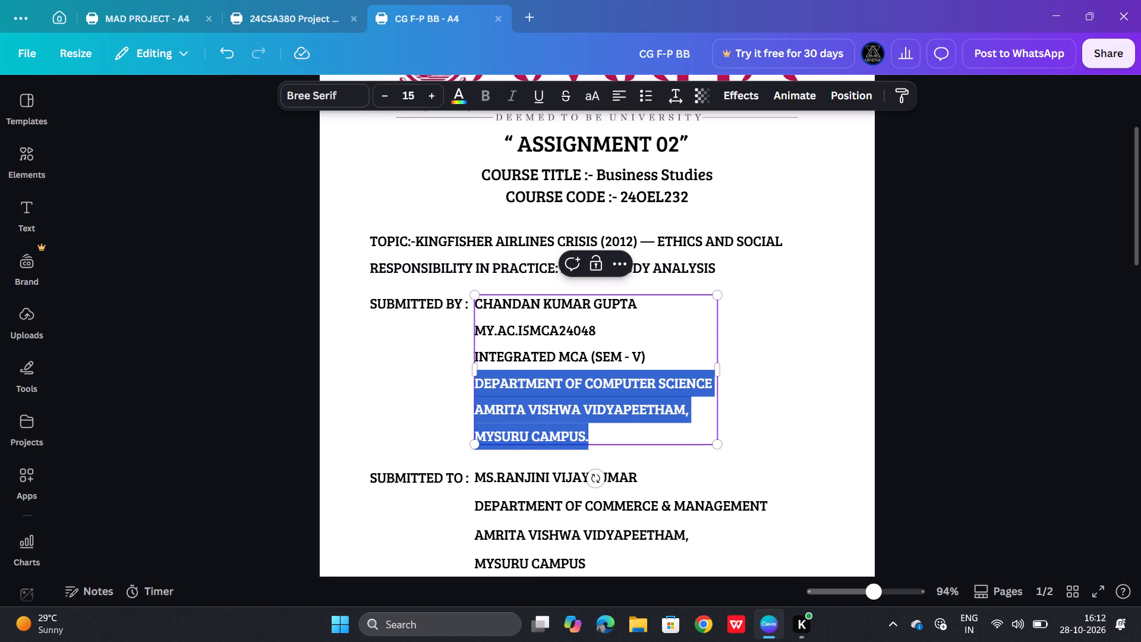
{"action": "left_click_drag", "start_coordinate": [475, 374], "coordinate": [484, 376]}
{"action": "left_click_drag", "start_coordinate": [484, 376], "coordinate": [475, 404]}
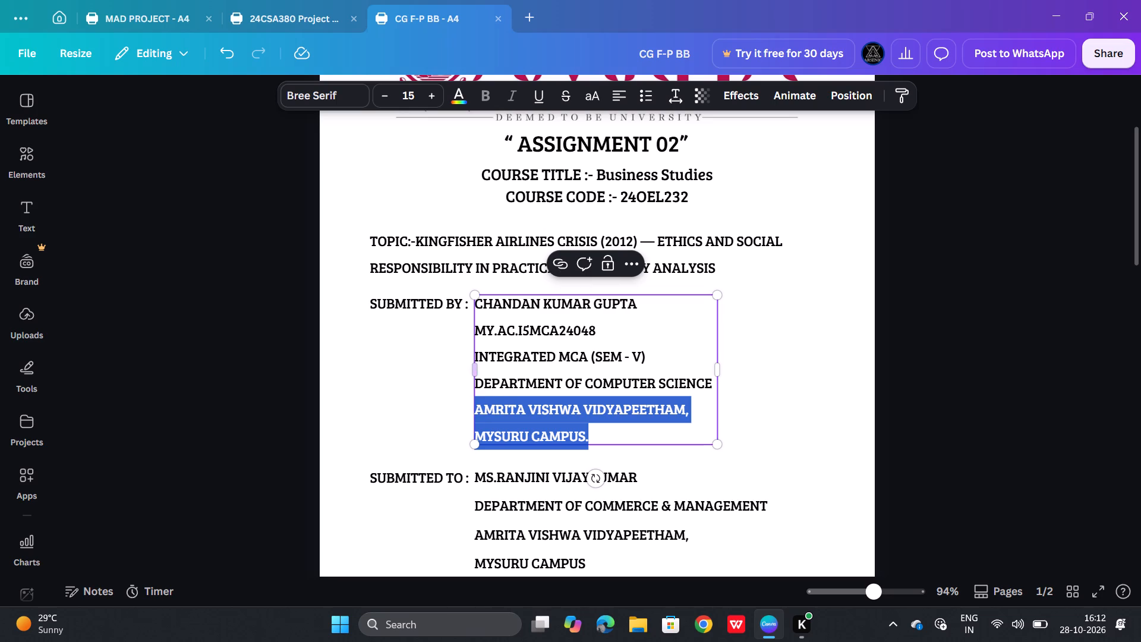
{"action": "key", "text": "BackSpace"}
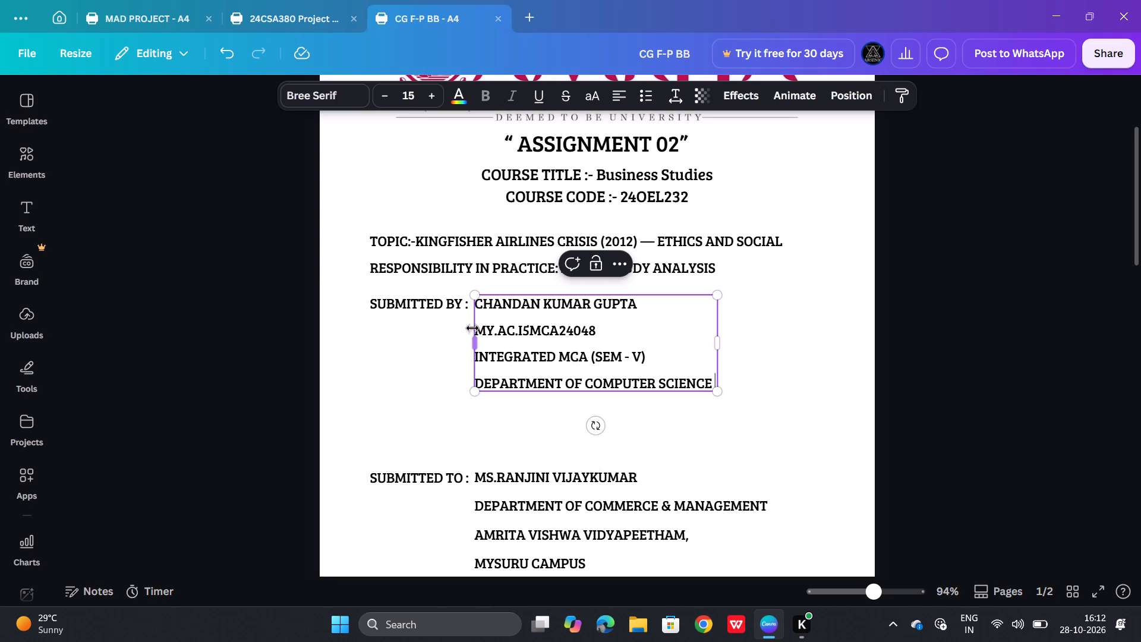
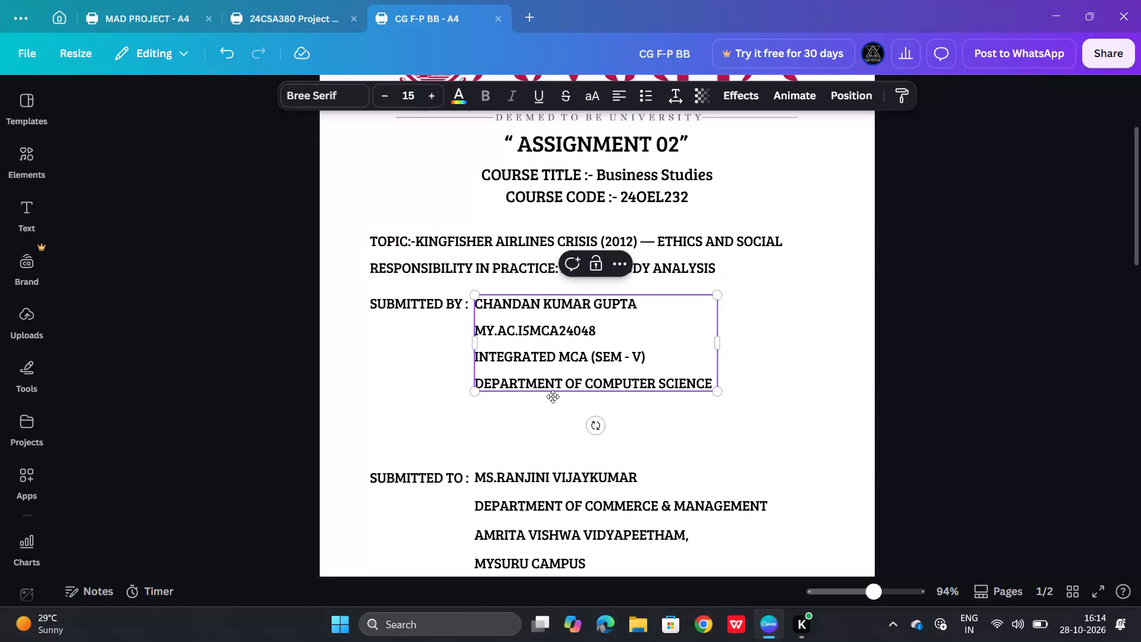
Join the registration number to the student's name and widen the Submitted By details box so both fit on one line.
{"action": "left_click", "coordinate": [478, 328]}
{"action": "key", "text": "BackSpace"}
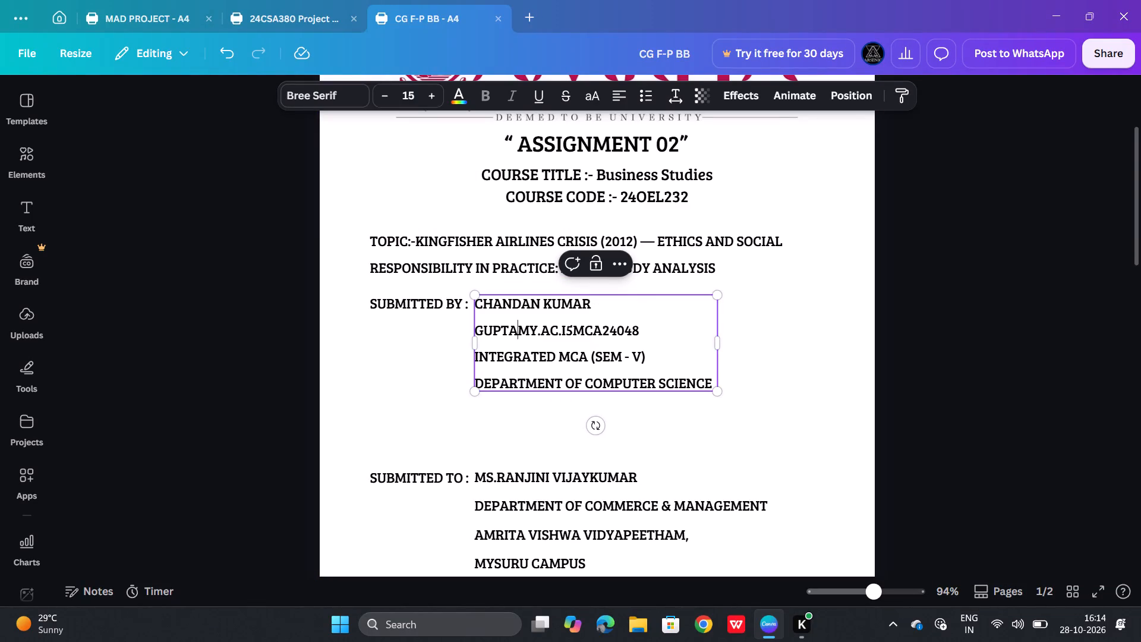
{"action": "left_click_drag", "start_coordinate": [717, 338], "coordinate": [781, 329]}
Add a space after the student's name and enclose the registration number in square brackets.
{"action": "key", "text": "space"}
{"action": "key", "text": "bracketleft"}
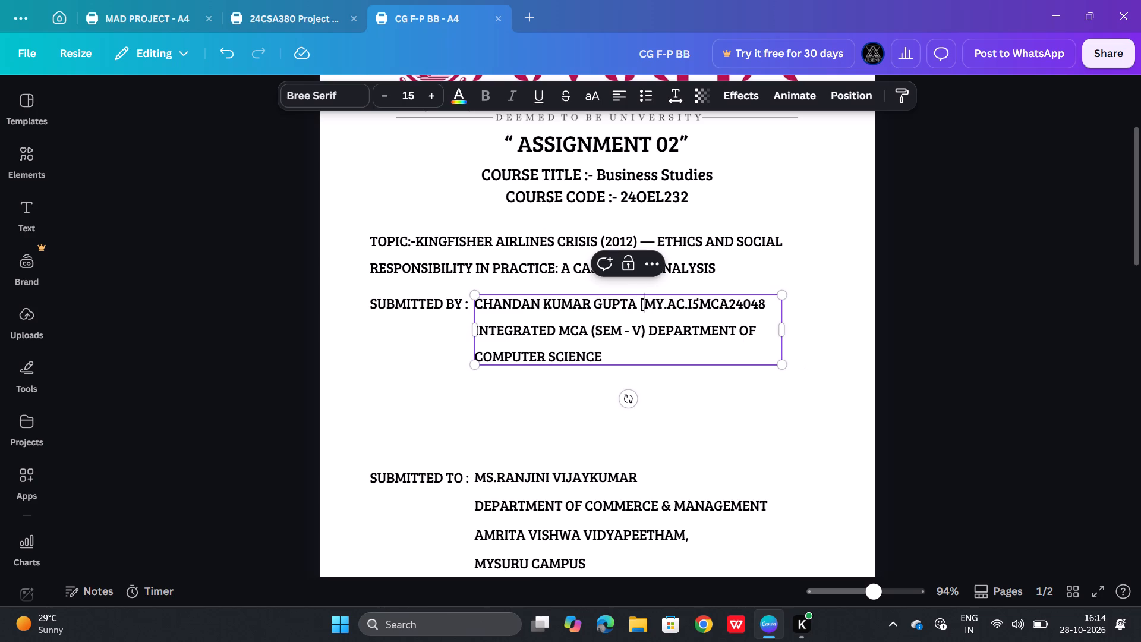
{"action": "key", "text": "Right"}
{"action": "key", "text": "Right"}
{"action": "key", "text": "Right"}
{"action": "key", "text": "Right"}
{"action": "key", "text": "Right"}
{"action": "key", "text": "Right"}
{"action": "key", "text": "Right"}
{"action": "key", "text": "Right"}
{"action": "key", "text": "Right"}
{"action": "key", "text": "Right"}
{"action": "key", "text": "Right"}
{"action": "key", "text": "Right"}
{"action": "key", "text": "Right"}
{"action": "key", "text": "Right"}
{"action": "key", "text": "Right"}
{"action": "key", "text": "Right"}
{"action": "key", "text": "bracketright"}
Move "DEPARTMENT OF COMPUTER SCIENCE" onto its own line below "INTEGRATED MCA (SEM - V)", without a leading space.
{"action": "left_click", "coordinate": [645, 323]}
{"action": "key", "text": "Return"}
{"action": "key", "text": "Right"}
{"action": "key", "text": "BackSpace"}
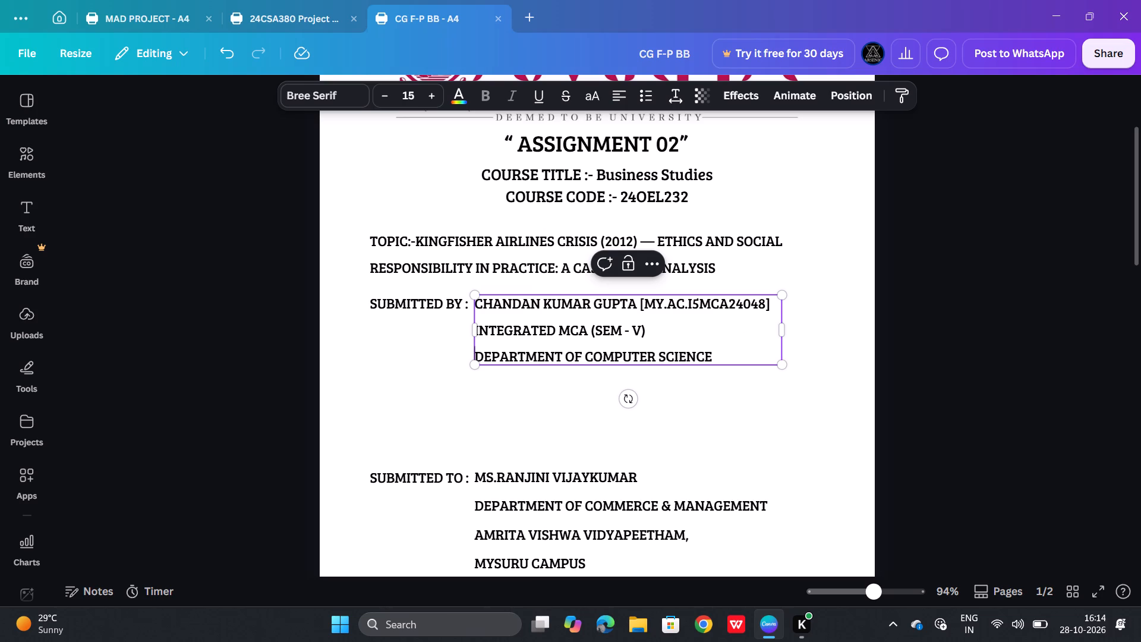
Insert one blank line below and one above the student's name line in the Submitted By details.
{"action": "left_click", "coordinate": [773, 300]}
{"action": "key", "text": "Return"}
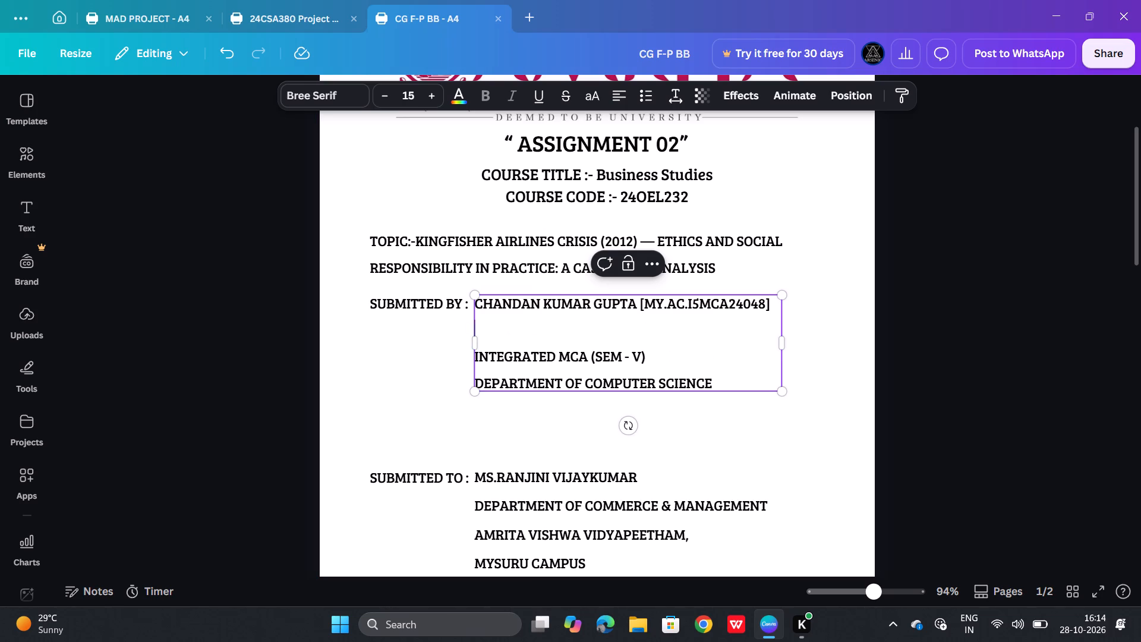
{"action": "key", "text": "Up"}
{"action": "key", "text": "Up"}
{"action": "key", "text": "Return"}
{"action": "key", "text": "Up"}
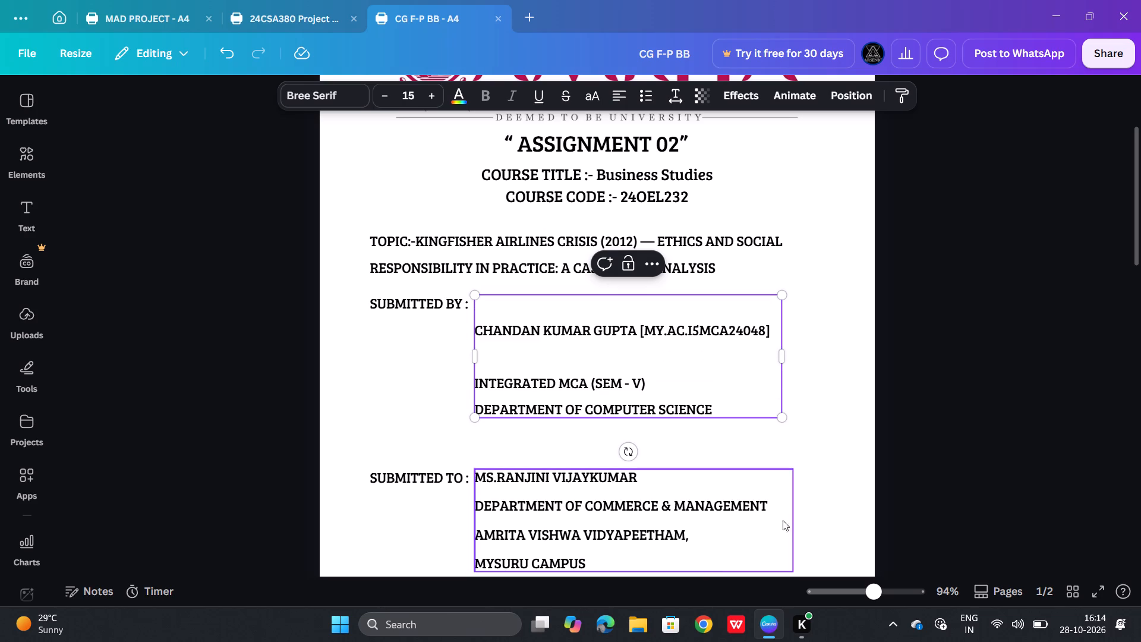
Open WhatsApp from the recent Windows searches.
{"action": "left_click", "coordinate": [436, 627]}
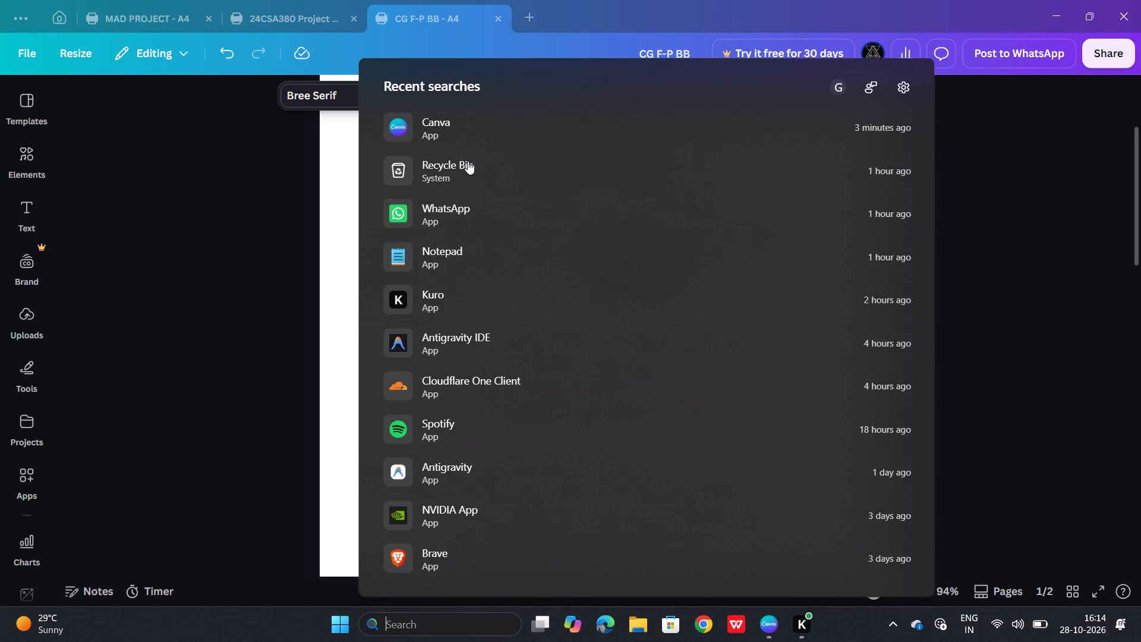
{"action": "left_click", "coordinate": [482, 218]}
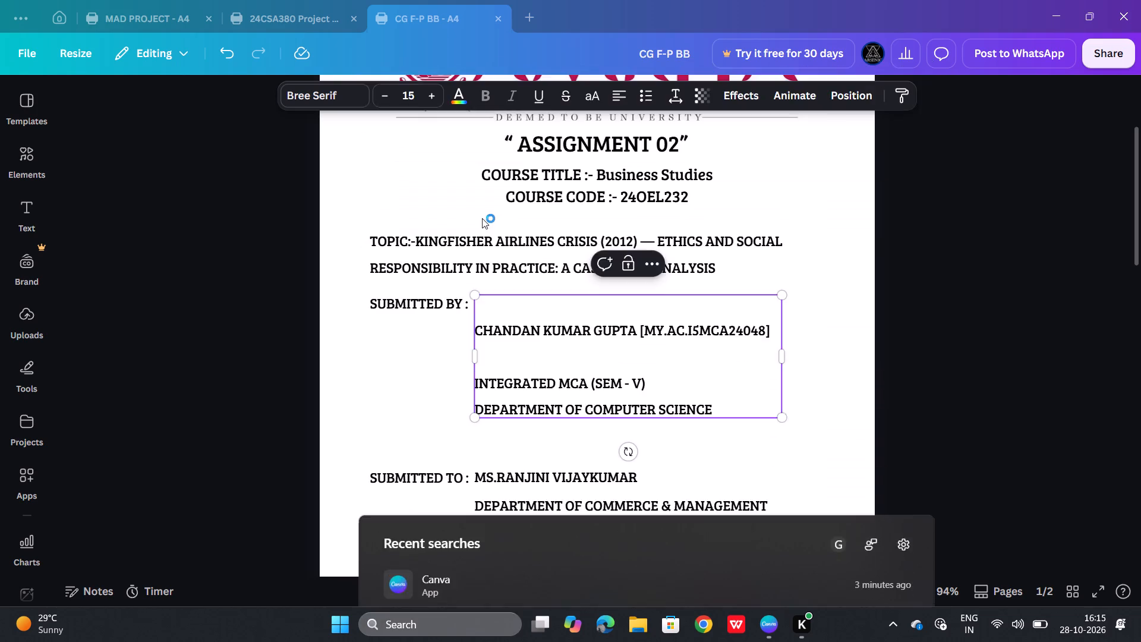
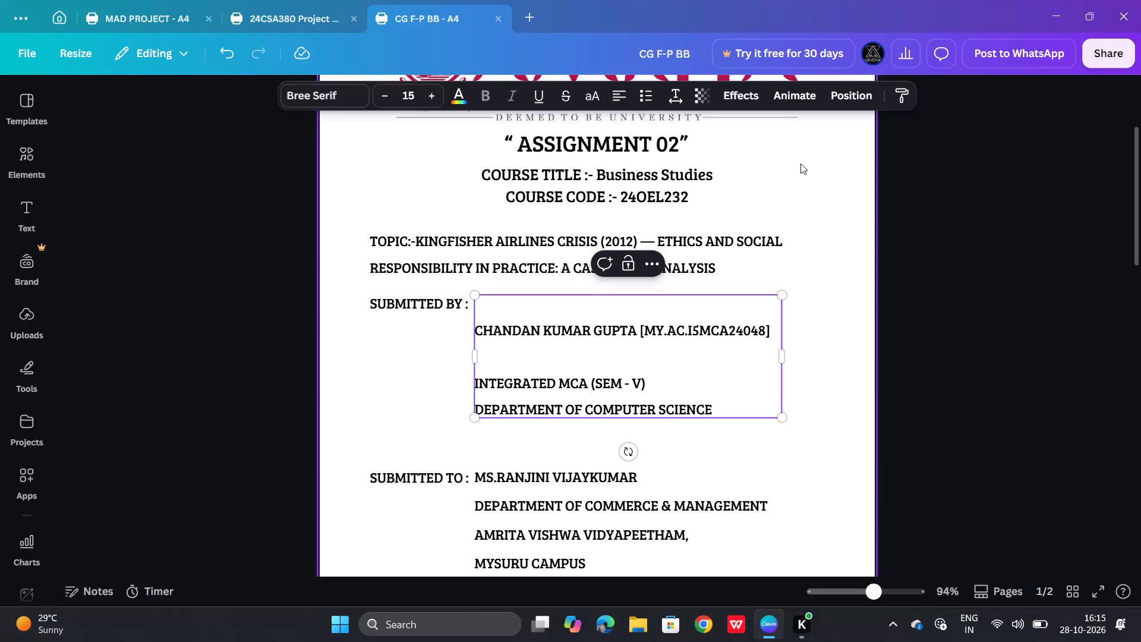
Paste the copied team list onto the cover page as a text box and move it beside the Submitted By details.
{"action": "triple_click", "coordinate": [800, 163]}
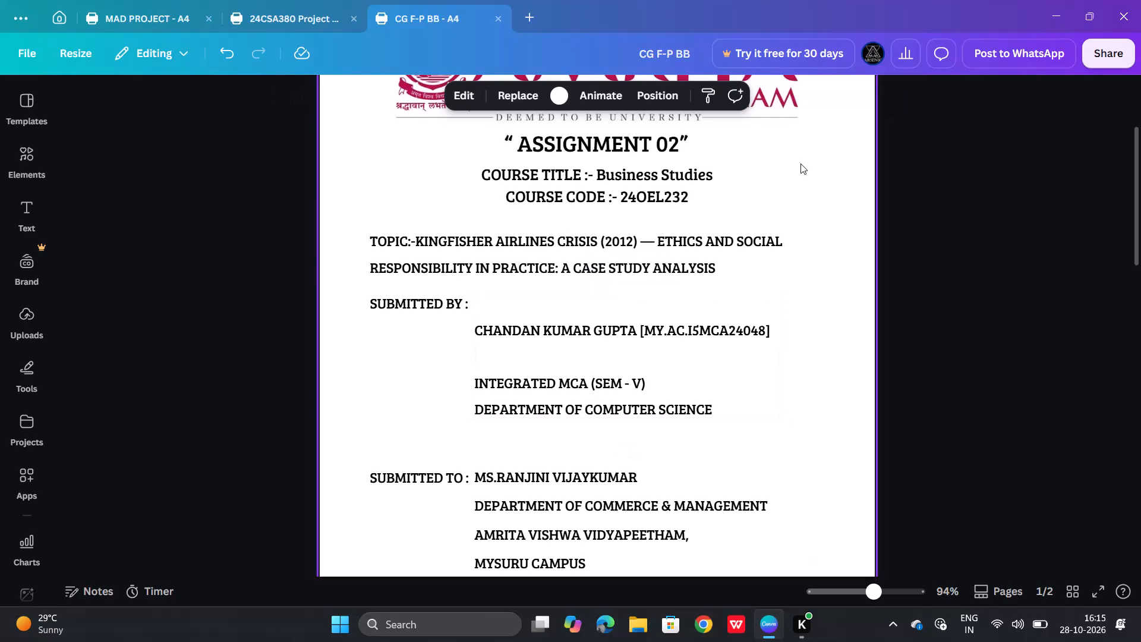
{"action": "key", "text": "ctrl+v"}
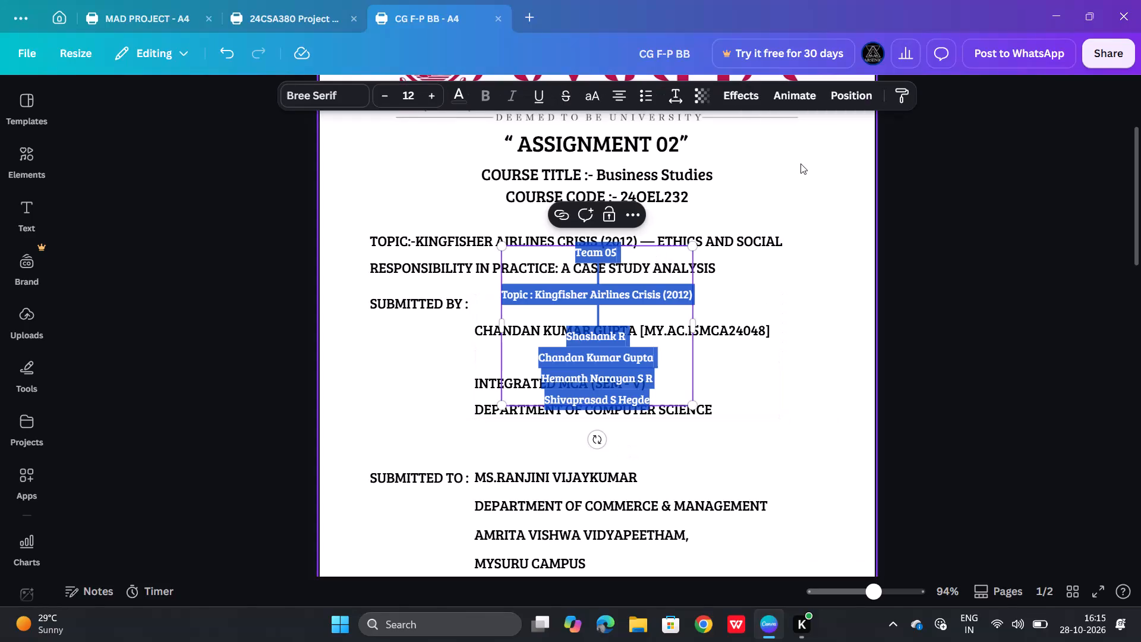
{"action": "left_click", "coordinate": [803, 393]}
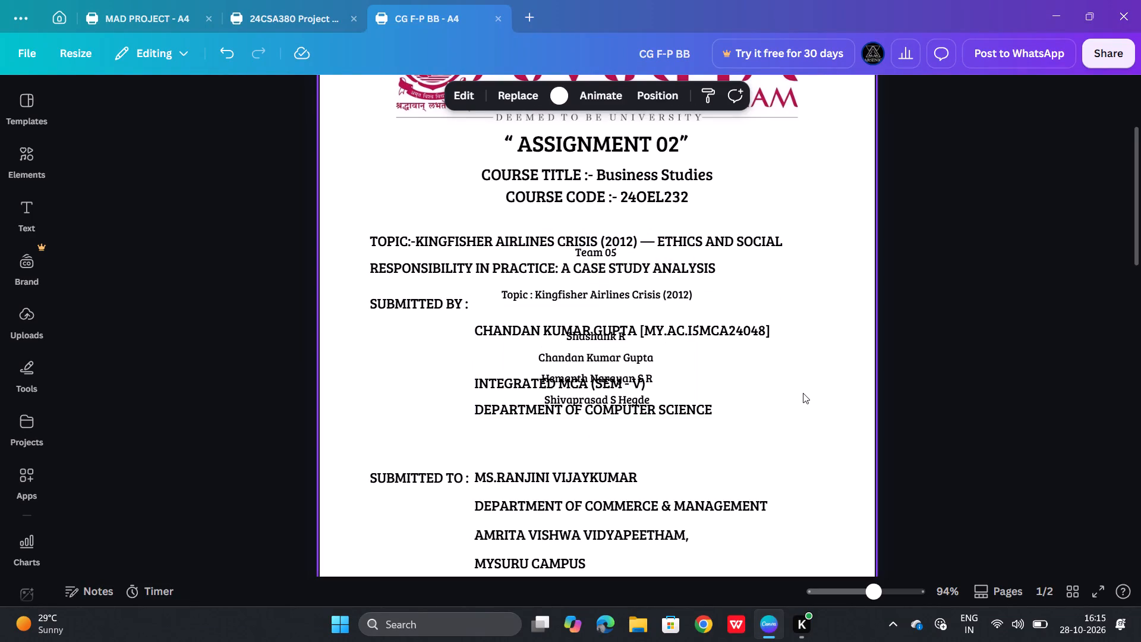
{"action": "left_click_drag", "start_coordinate": [651, 304], "coordinate": [431, 389]}
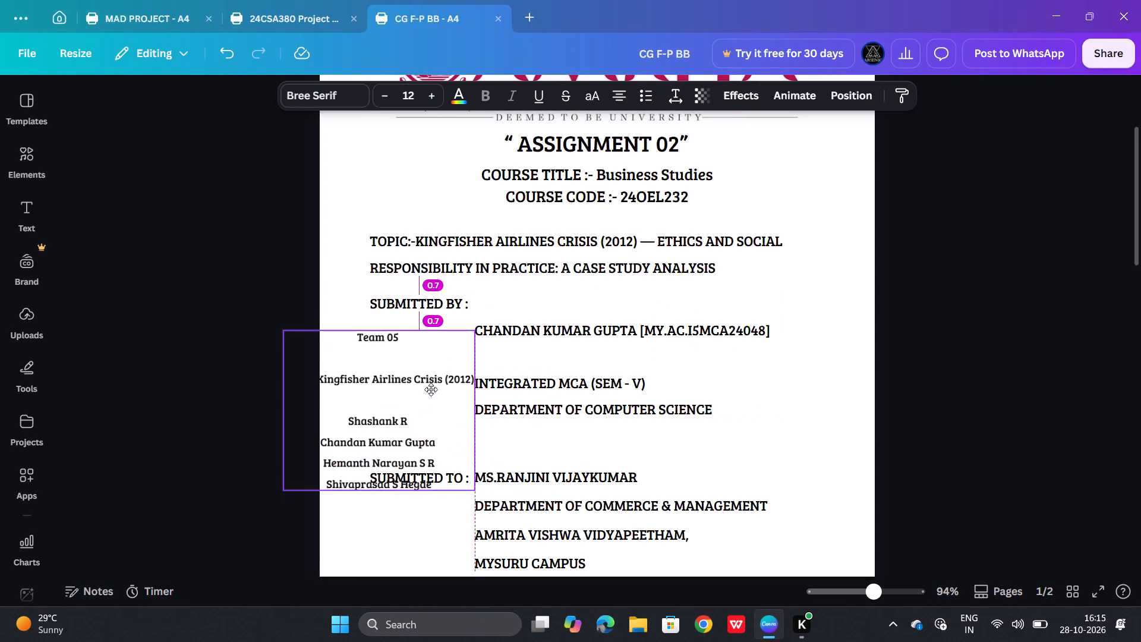
{"action": "left_click_drag", "start_coordinate": [431, 389], "coordinate": [464, 386]}
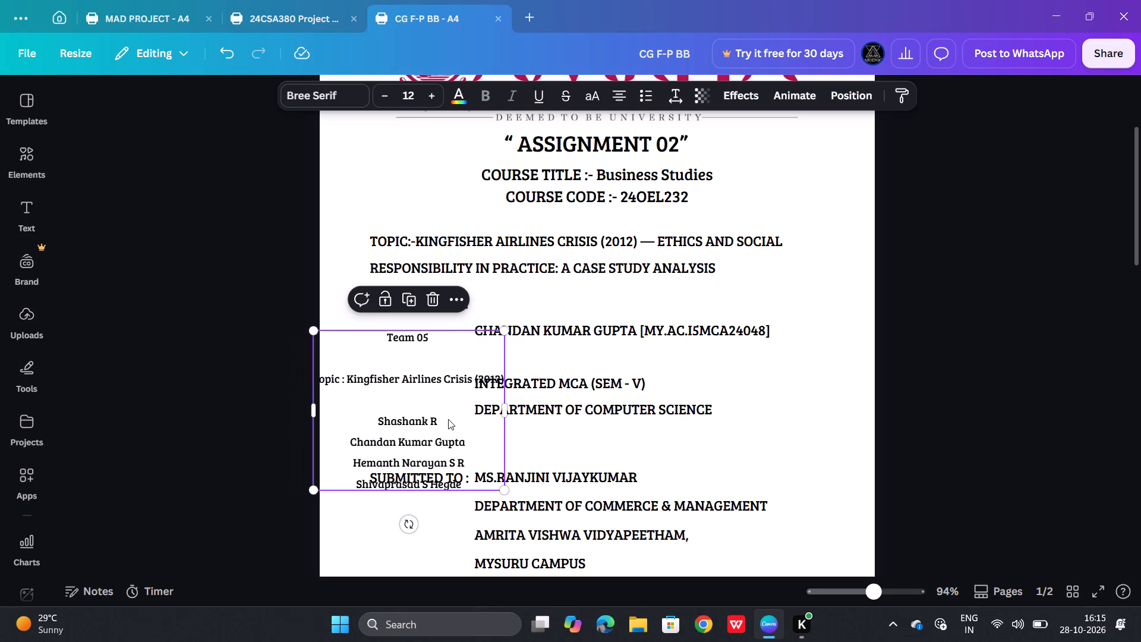
Copy the first member's name from the pasted team list into the blank first line of the Submitted By details.
{"action": "double_click", "coordinate": [448, 419]}
{"action": "double_click", "coordinate": [448, 419]}
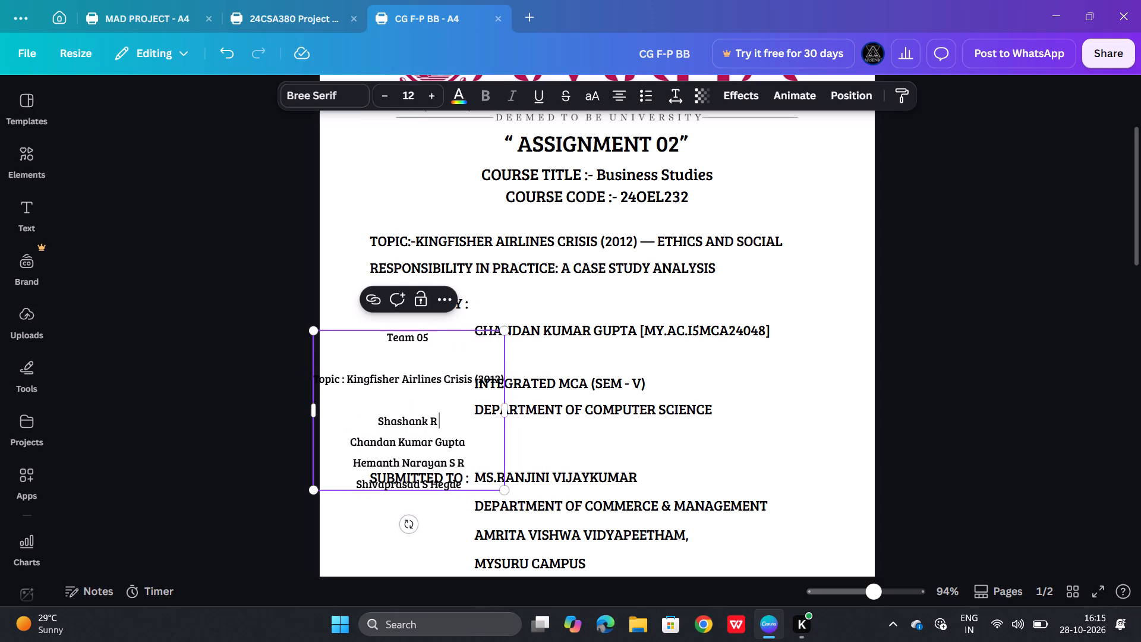
{"action": "left_click_drag", "start_coordinate": [436, 419], "coordinate": [410, 422]}
{"action": "left_click_drag", "start_coordinate": [410, 422], "coordinate": [377, 422]}
{"action": "key", "text": "ctrl+c"}
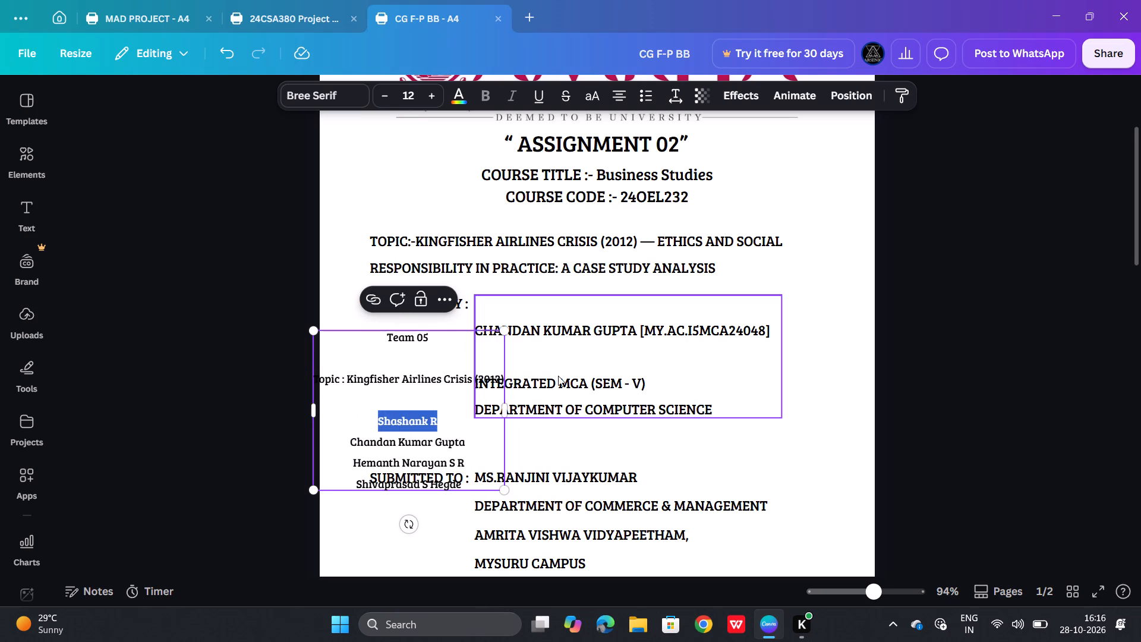
{"action": "left_click", "coordinate": [652, 356]}
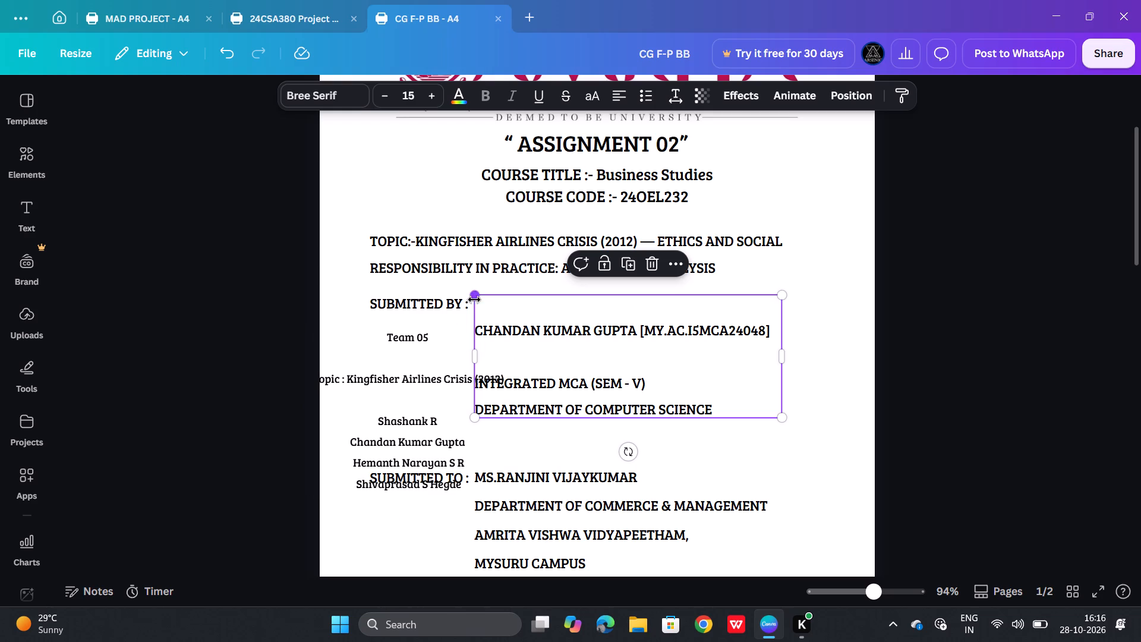
{"action": "left_click", "coordinate": [480, 303]}
{"action": "key", "text": "ctrl+v"}
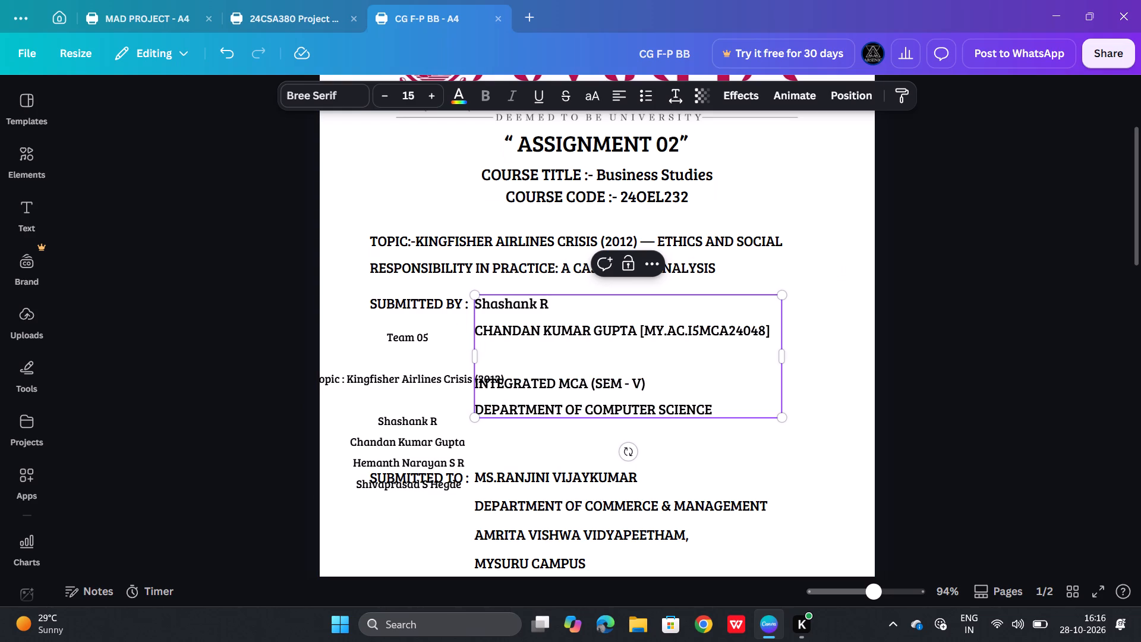
Change the first member's name in the Submitted By details to uppercase.
{"action": "left_click_drag", "start_coordinate": [570, 297], "coordinate": [470, 293]}
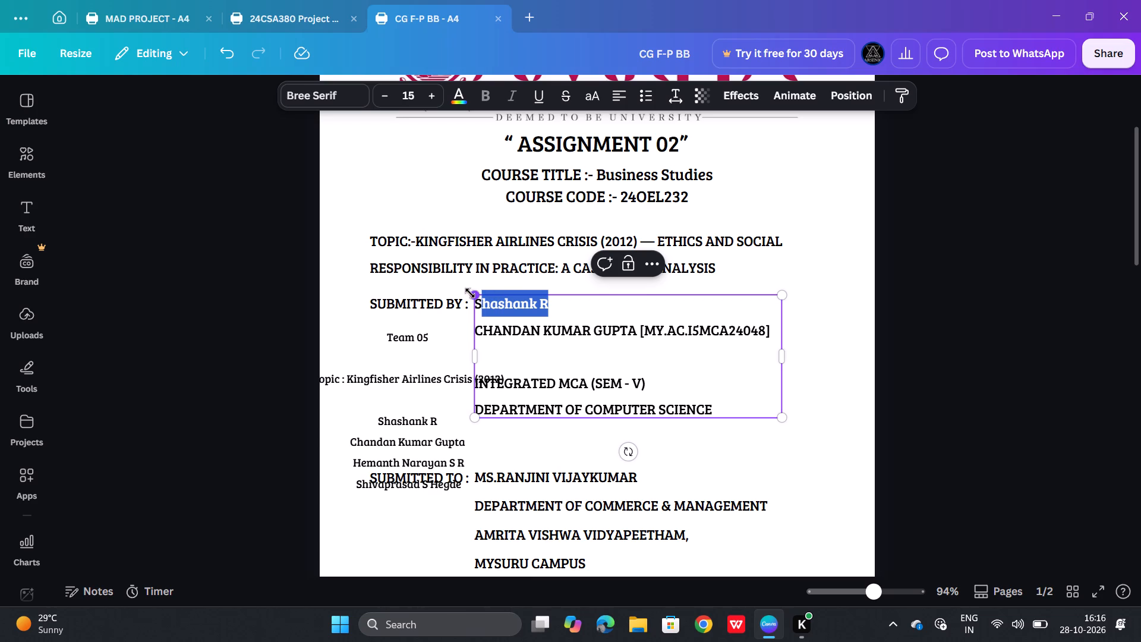
{"action": "left_click_drag", "start_coordinate": [470, 293], "coordinate": [479, 310]}
{"action": "left_click_drag", "start_coordinate": [479, 310], "coordinate": [471, 306]}
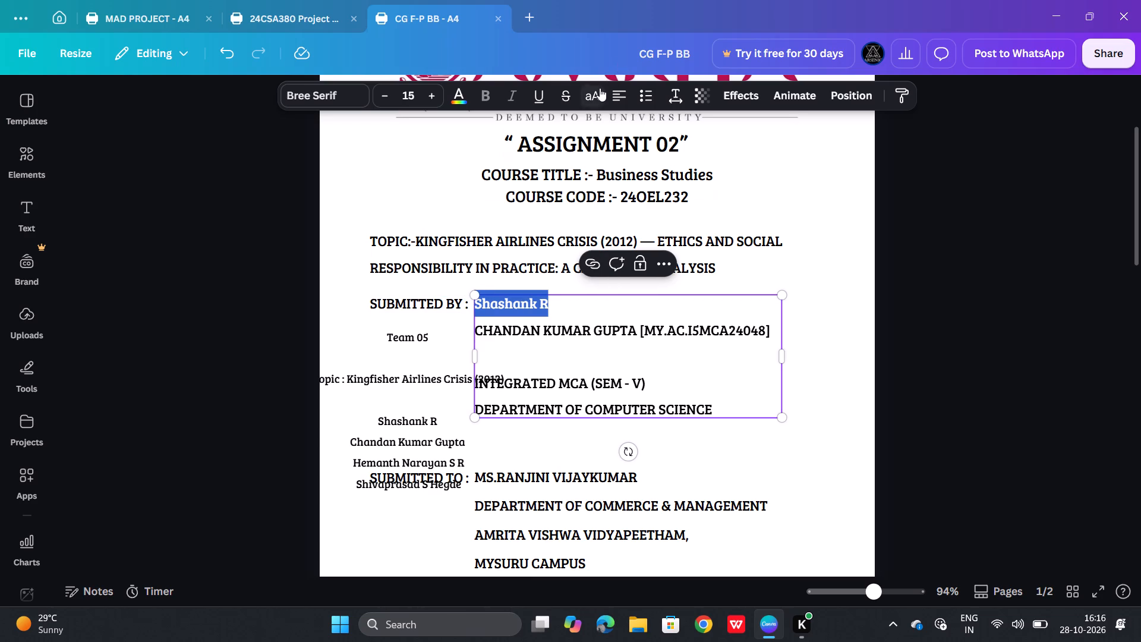
{"action": "left_click", "coordinate": [595, 91]}
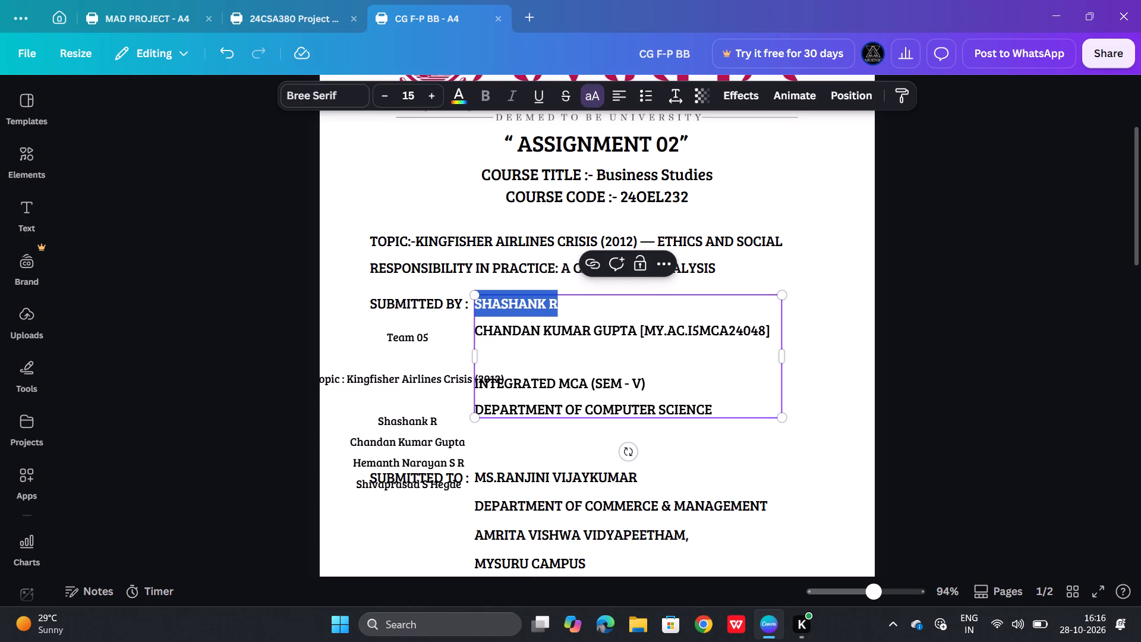
{"action": "left_click", "coordinate": [546, 355]}
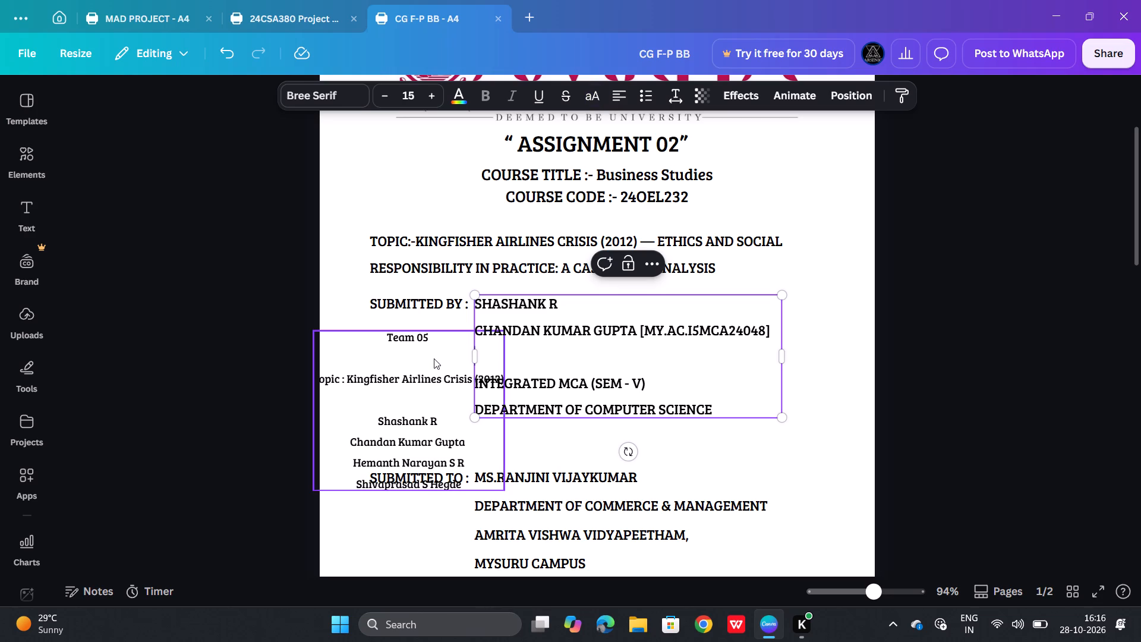
Copy the third member's name from the team list into the blank line above "INTEGRATED MCA (SEM - V)".
{"action": "double_click", "coordinate": [427, 454]}
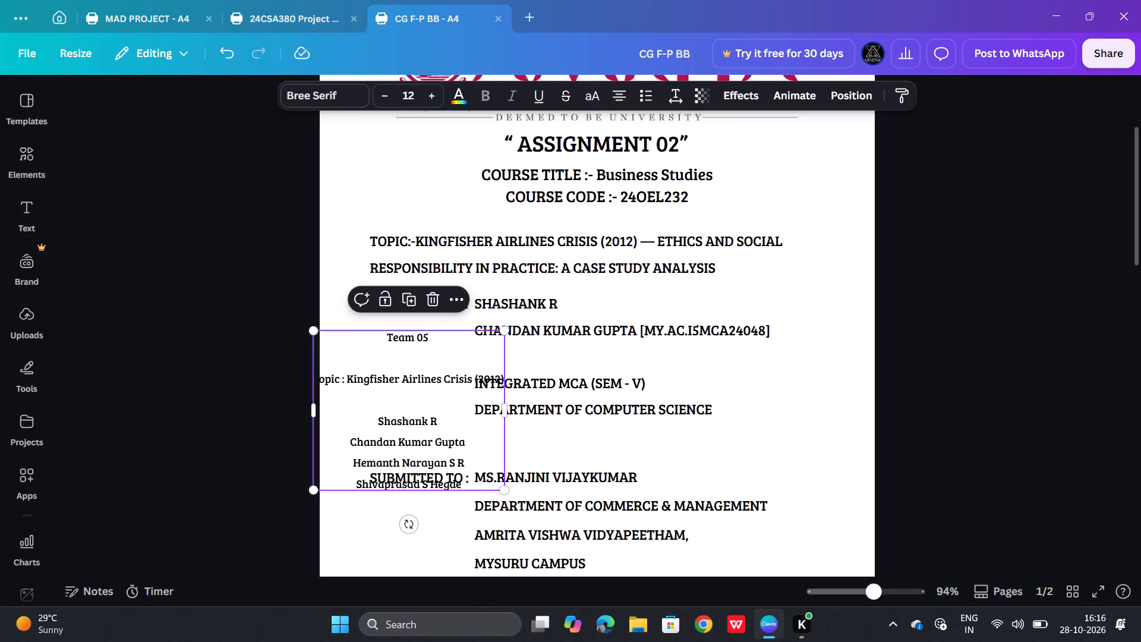
{"action": "left_click", "coordinate": [457, 458]}
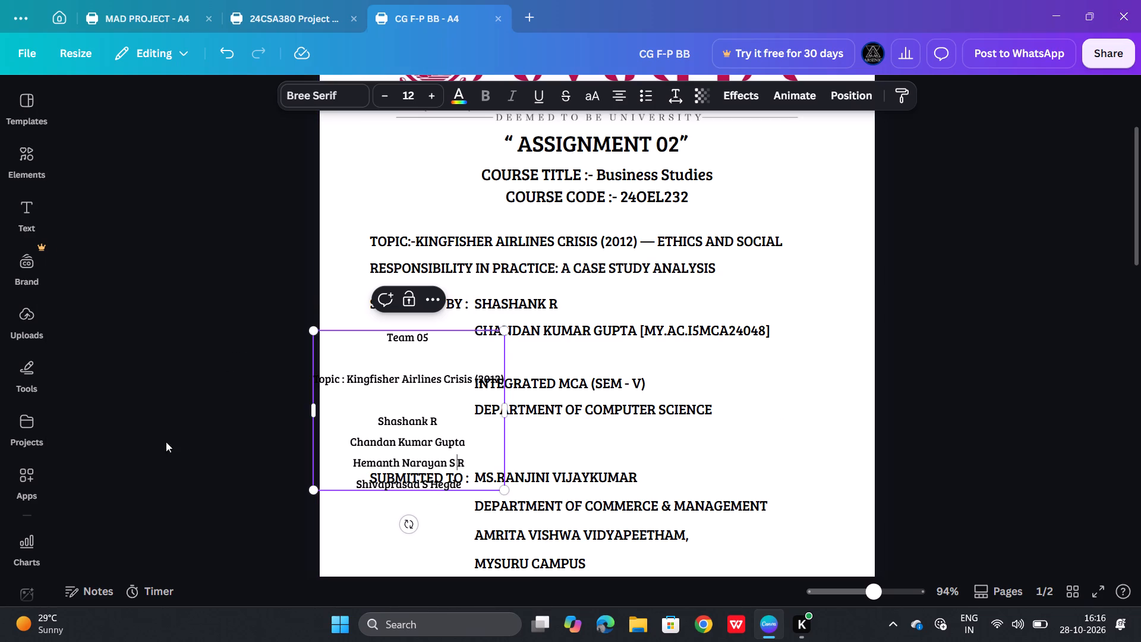
{"action": "left_click_drag", "start_coordinate": [479, 463], "coordinate": [383, 458]}
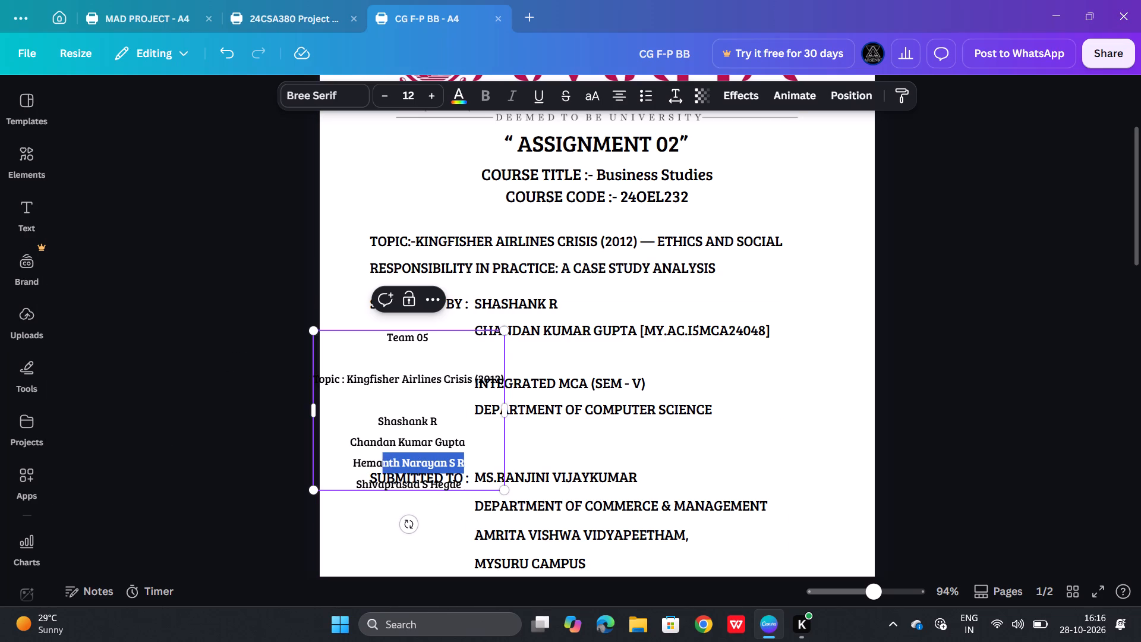
{"action": "left_click_drag", "start_coordinate": [383, 458], "coordinate": [351, 458]}
{"action": "key", "text": "ctrl+c"}
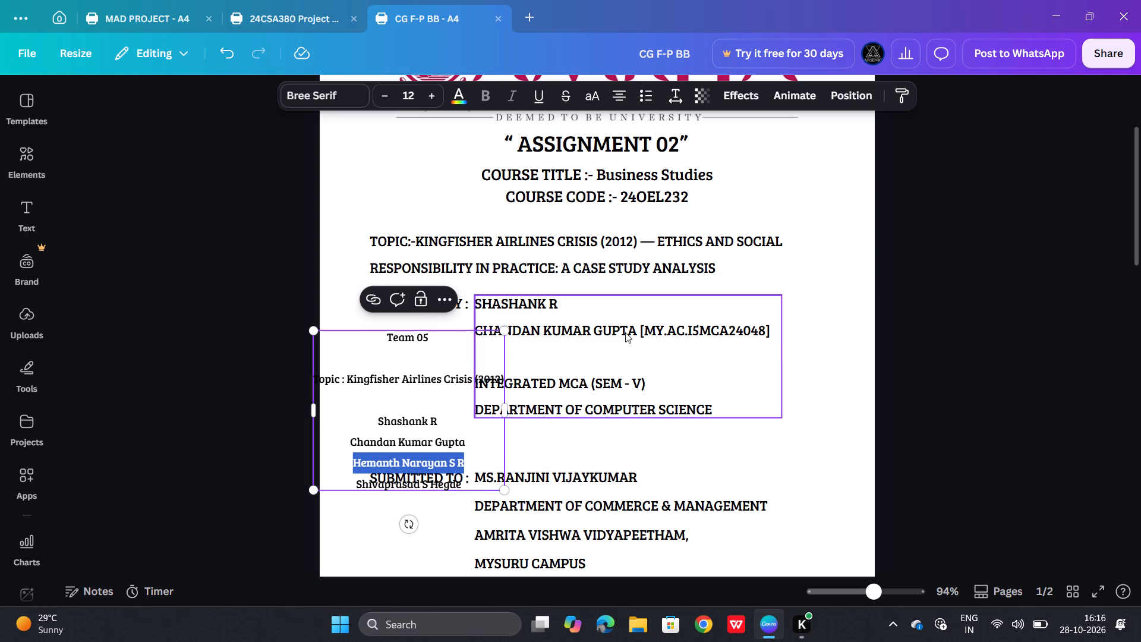
{"action": "double_click", "coordinate": [626, 354]}
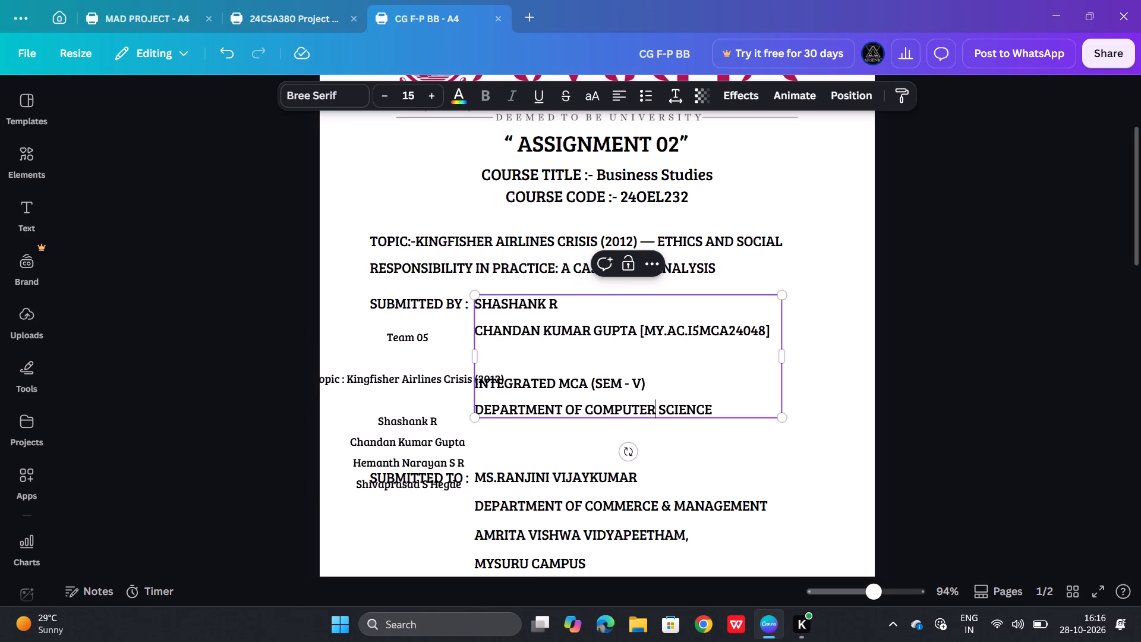
{"action": "left_click", "coordinate": [496, 358]}
{"action": "key", "text": "ctrl+v"}
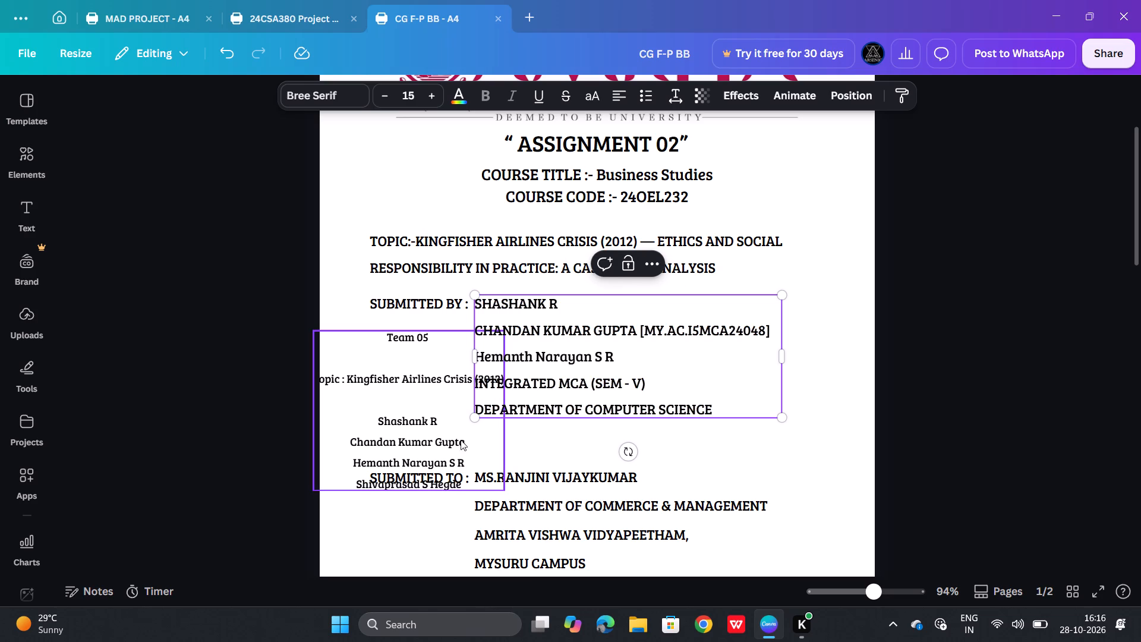
Move the team list clear of the details and copy its last member's name onto a new line below the third member's.
{"action": "left_click_drag", "start_coordinate": [446, 354], "coordinate": [452, 234]}
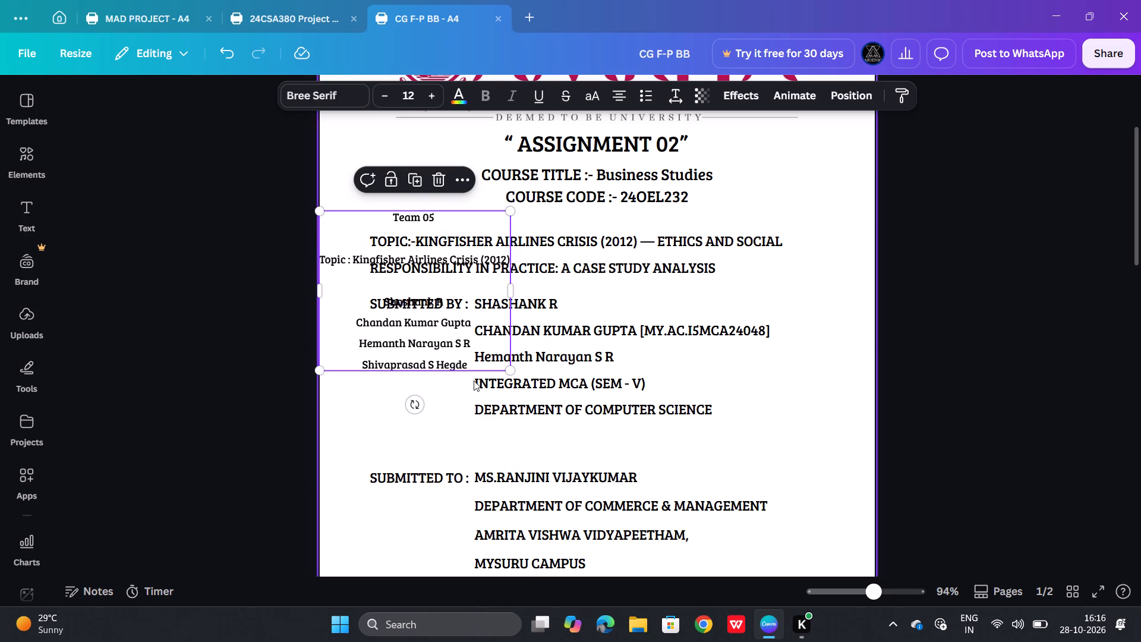
{"action": "left_click_drag", "start_coordinate": [469, 366], "coordinate": [424, 358]}
{"action": "left_click_drag", "start_coordinate": [434, 357], "coordinate": [458, 357]}
{"action": "double_click", "coordinate": [450, 355]}
{"action": "double_click", "coordinate": [450, 355]}
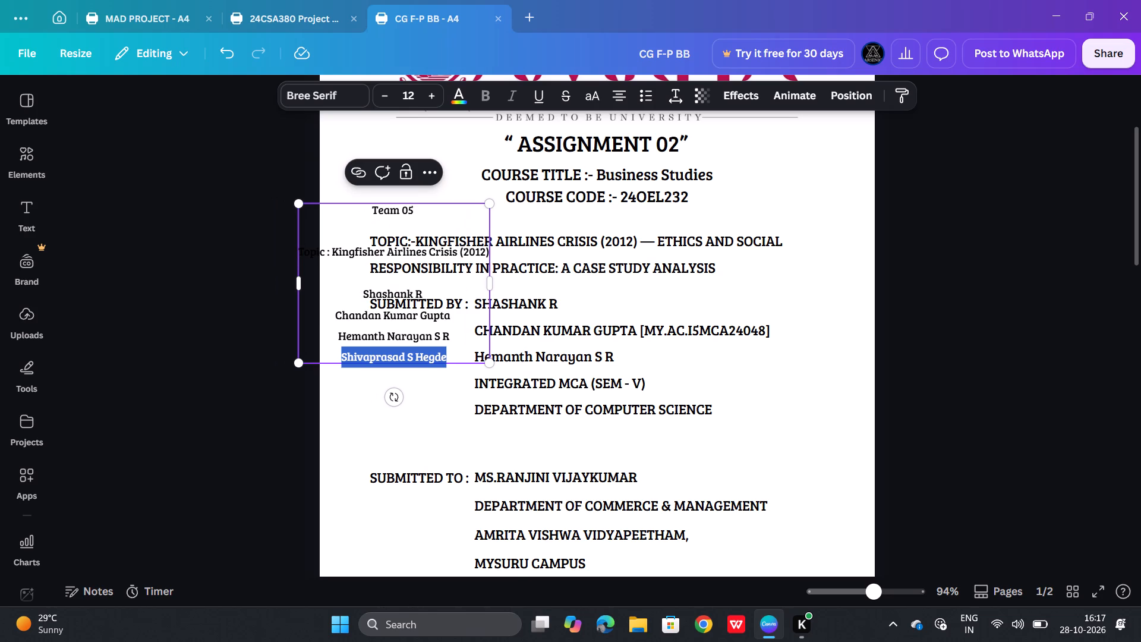
{"action": "key", "text": "ctrl+c"}
{"action": "left_click", "coordinate": [642, 337]}
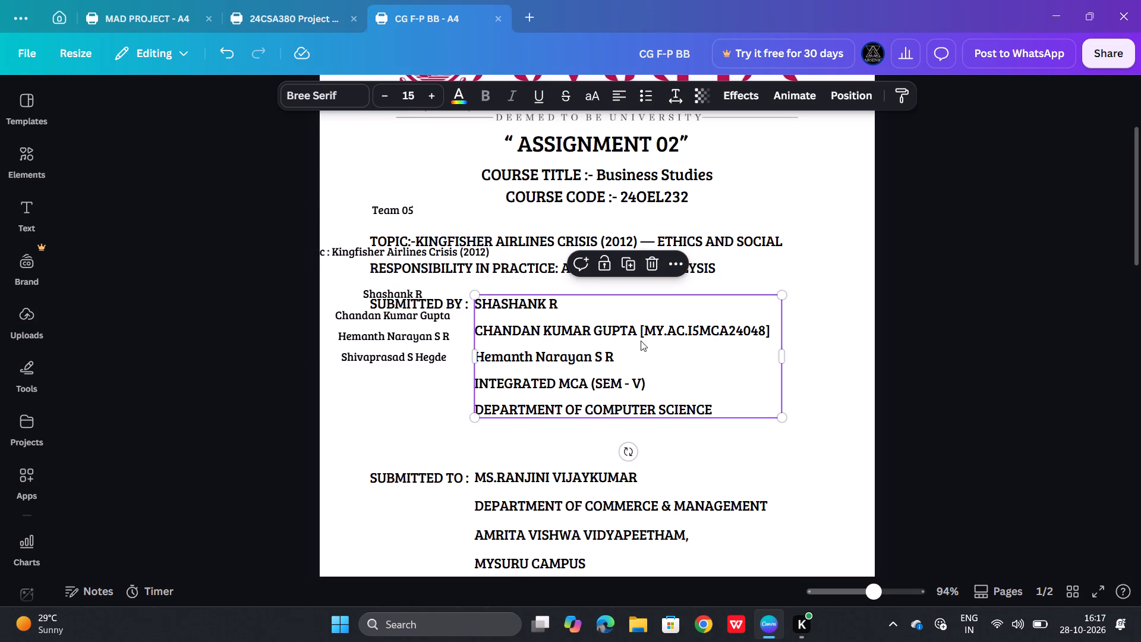
{"action": "double_click", "coordinate": [639, 357]}
{"action": "left_click", "coordinate": [638, 357]}
{"action": "key", "text": "Return"}
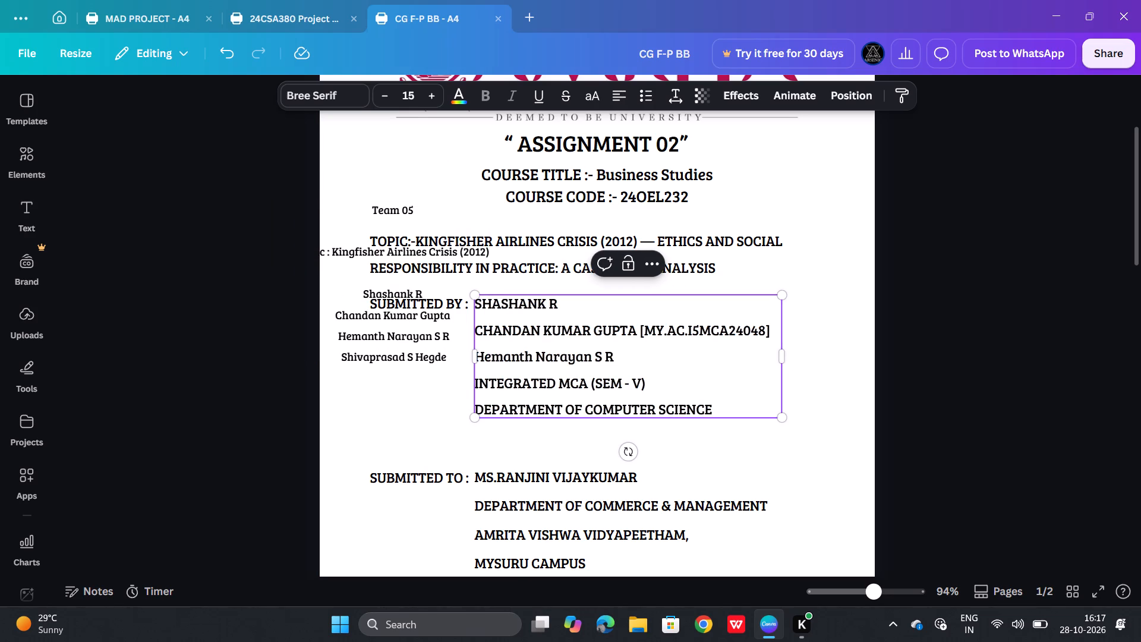
{"action": "key", "text": "ctrl+v"}
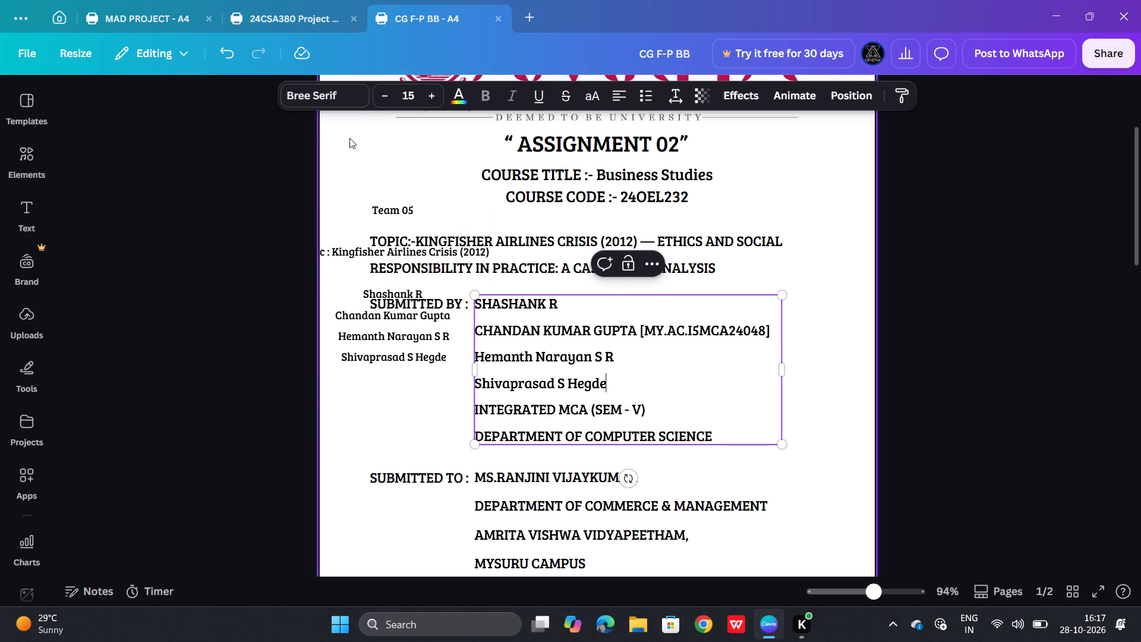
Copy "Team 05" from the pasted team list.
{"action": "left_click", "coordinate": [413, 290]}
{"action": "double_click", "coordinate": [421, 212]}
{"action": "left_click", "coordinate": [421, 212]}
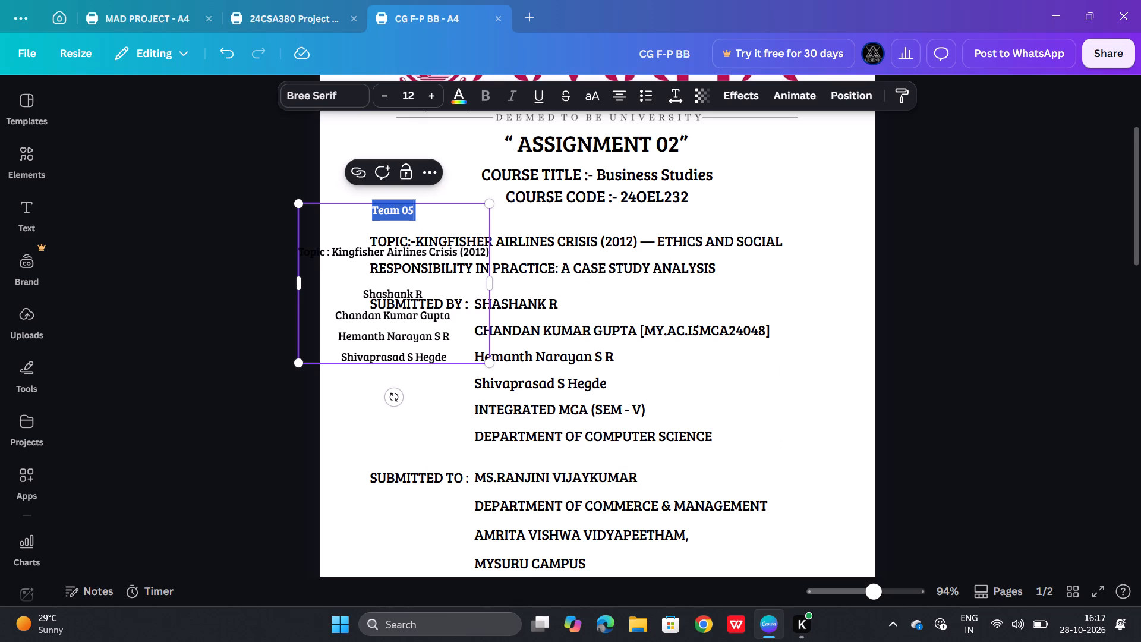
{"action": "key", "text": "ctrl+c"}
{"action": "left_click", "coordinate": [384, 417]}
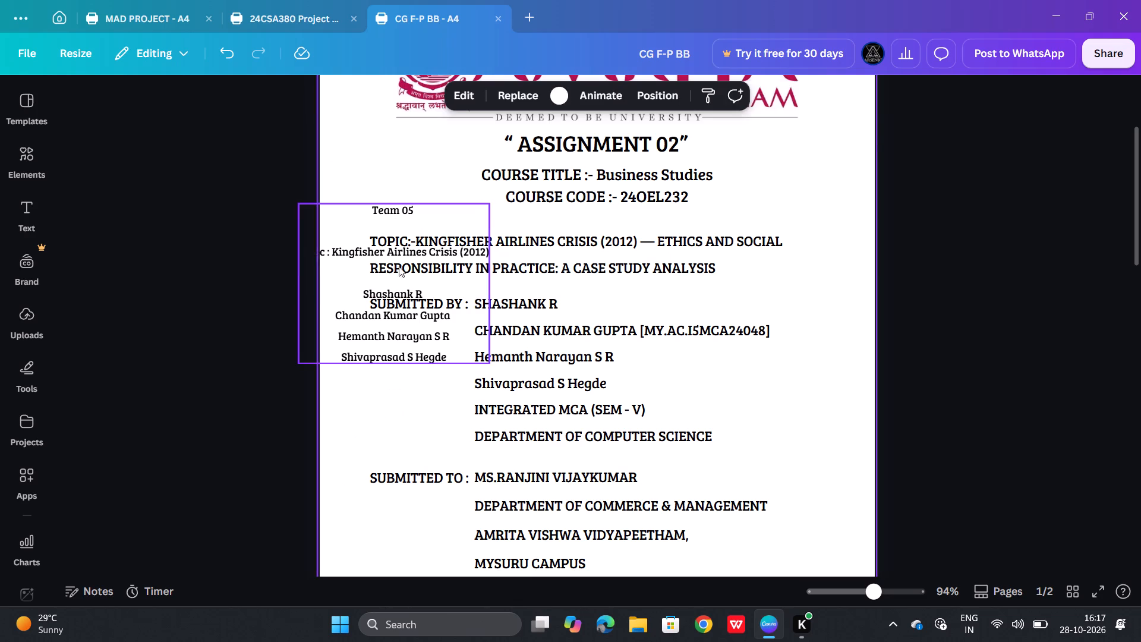
Delete the pasted team list text box.
{"action": "left_click", "coordinate": [404, 254]}
{"action": "key", "text": "BackSpace"}
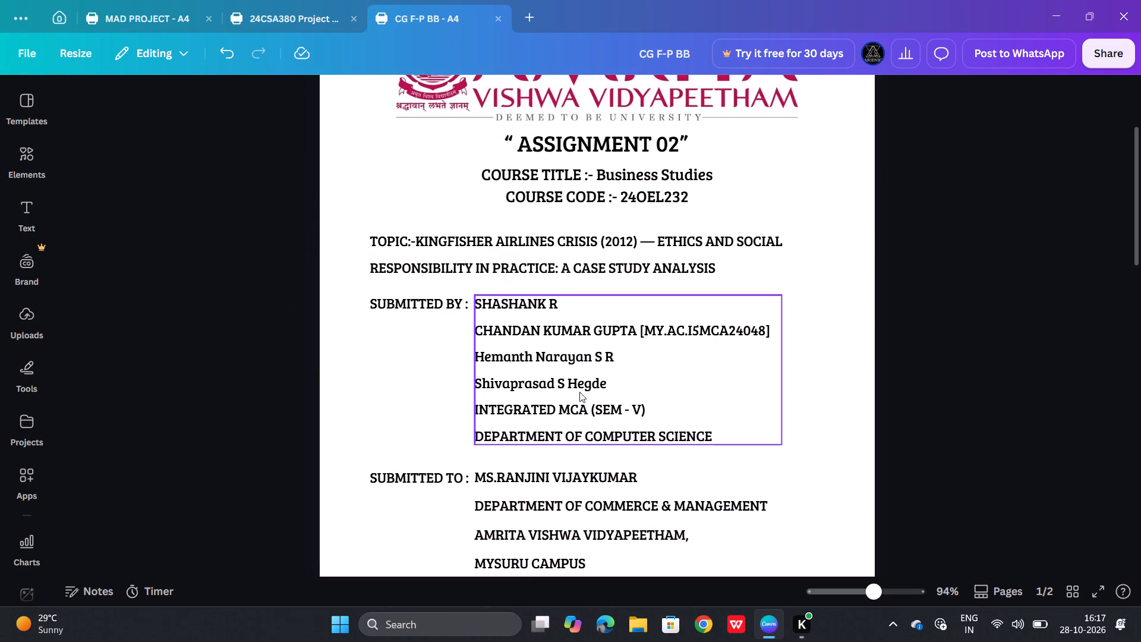
Add a space after the first member's name and copy the bracketed registration number from the line below after it.
{"action": "double_click", "coordinate": [569, 304]}
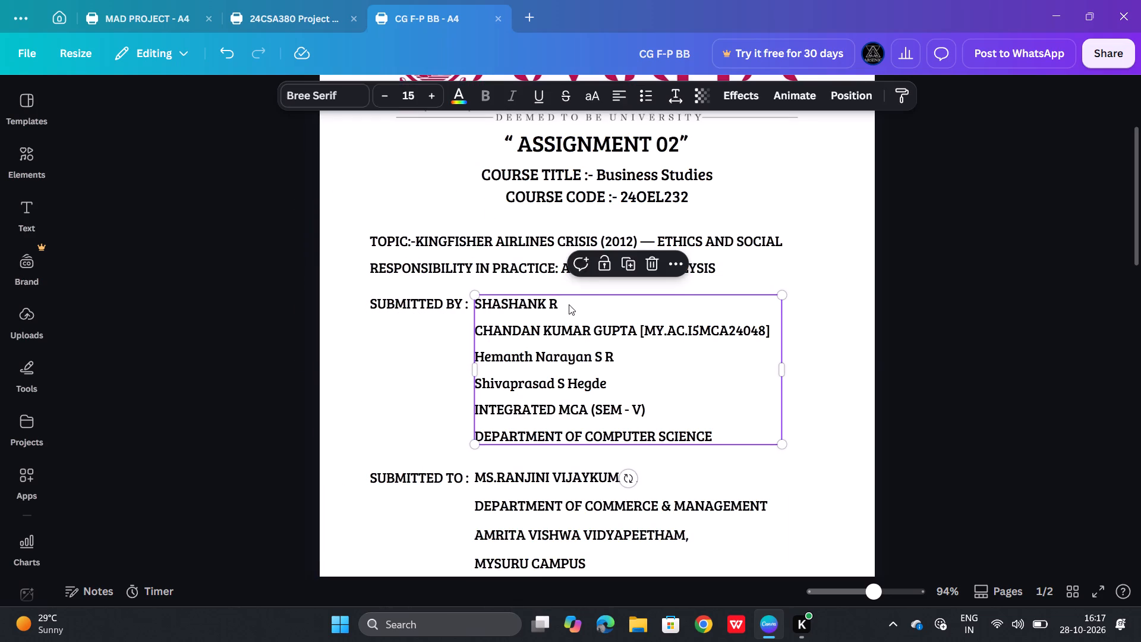
{"action": "key", "text": "space"}
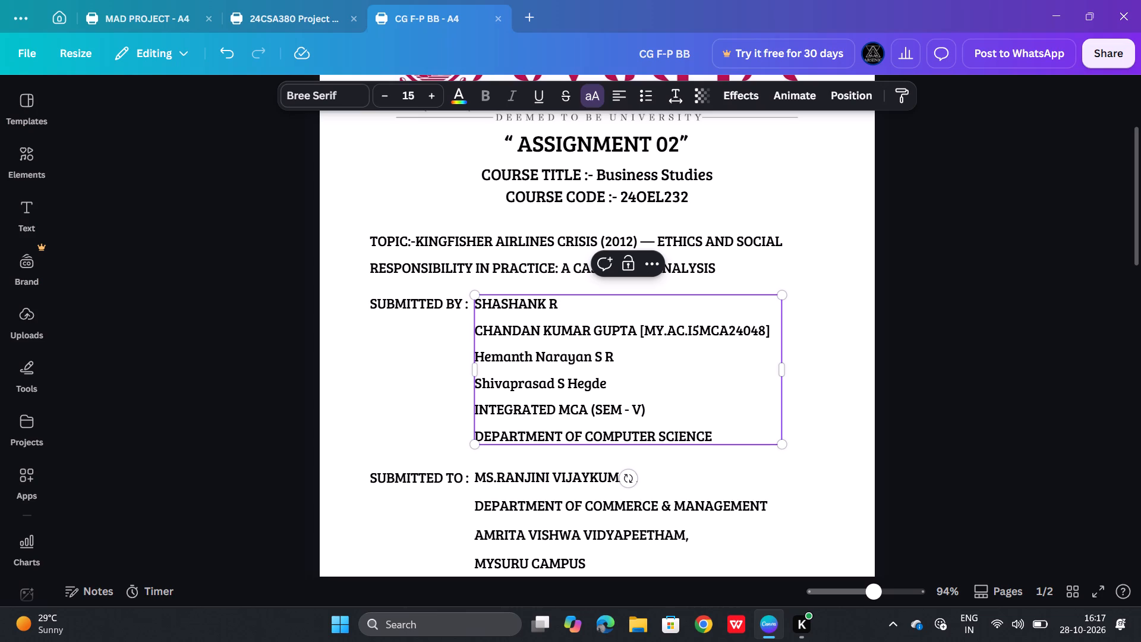
{"action": "left_click_drag", "start_coordinate": [639, 321], "coordinate": [773, 322]}
{"action": "key", "text": "ctrl+c"}
{"action": "left_click", "coordinate": [582, 306]}
{"action": "key", "text": "ctrl+v"}
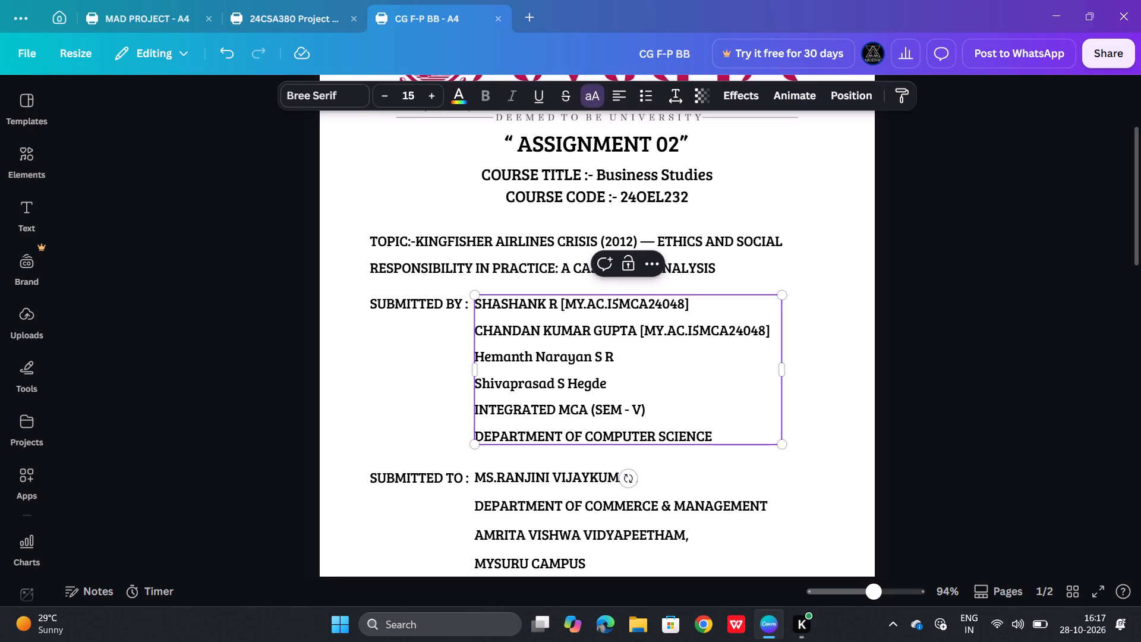
Change the last two digits of the first member's registration number to 31.
{"action": "left_click", "coordinate": [686, 301]}
{"action": "key", "text": "BackSpace"}
{"action": "key", "text": "BackSpace"}
{"action": "type", "text": "31"}
Add the copied bracketed registration number after the third member's name, changing its last digit to 9.
{"action": "left_click", "coordinate": [626, 353]}
{"action": "key", "text": "space"}
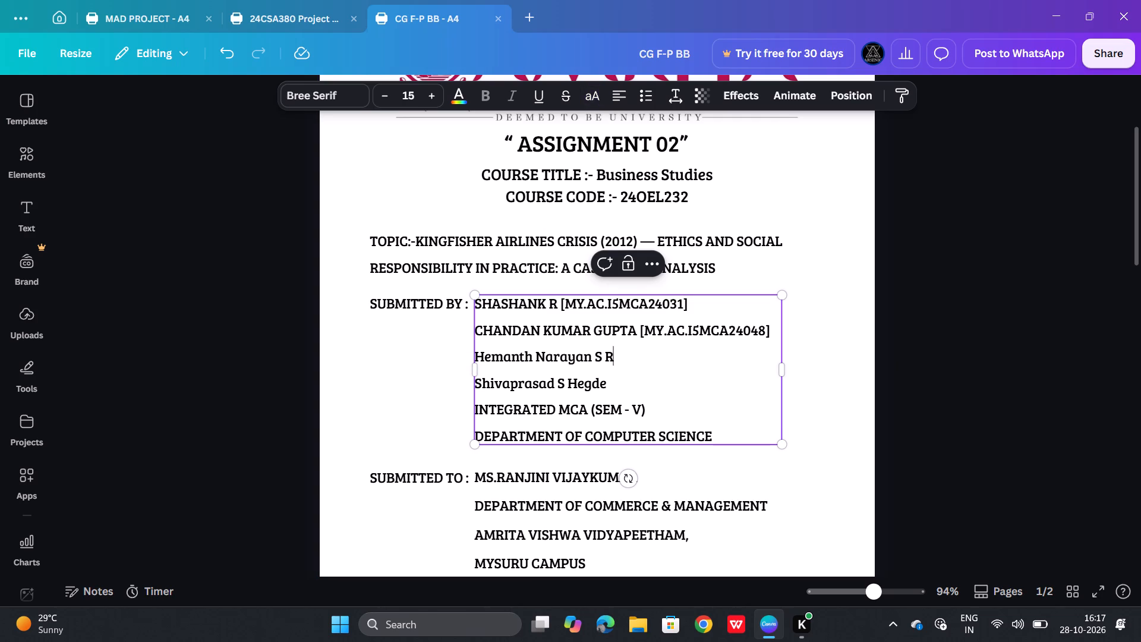
{"action": "key", "text": "ctrl+v"}
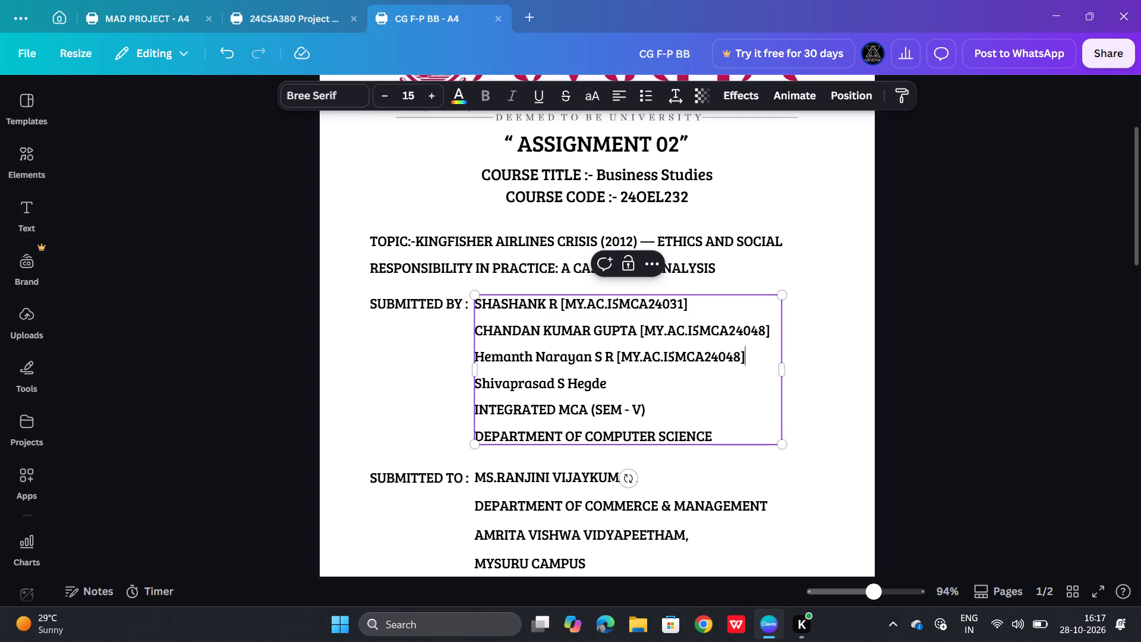
{"action": "left_click", "coordinate": [741, 358]}
{"action": "key", "text": "BackSpace"}
{"action": "key", "text": "9"}
Convert the third member's name to uppercase.
{"action": "left_click_drag", "start_coordinate": [613, 354], "coordinate": [495, 360]}
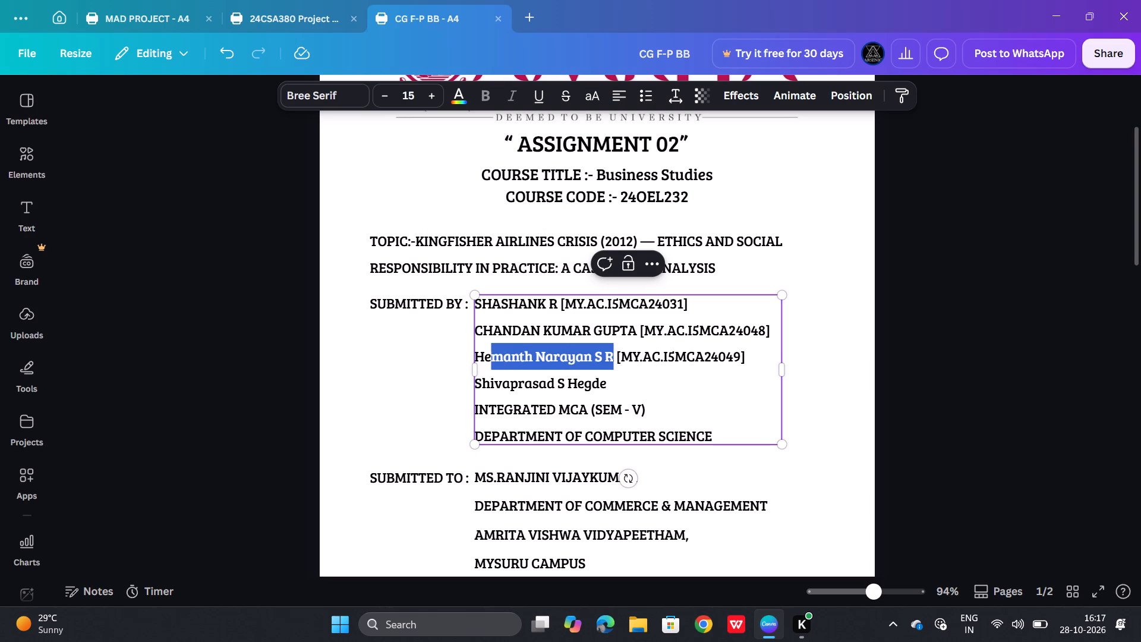
{"action": "left_click_drag", "start_coordinate": [495, 360], "coordinate": [474, 360]}
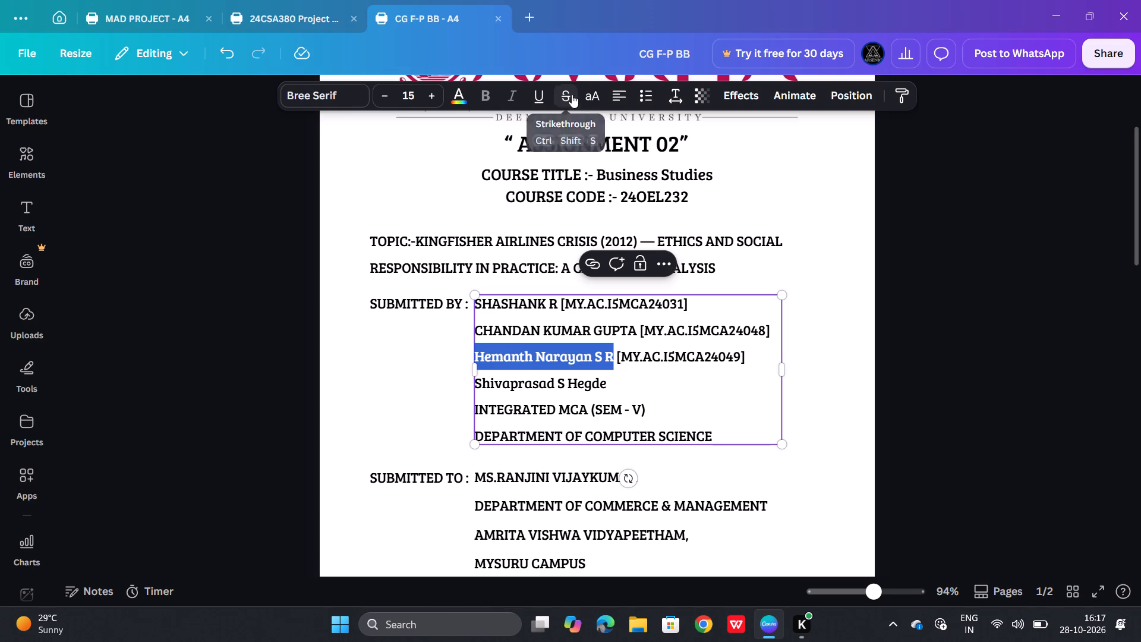
{"action": "left_click", "coordinate": [596, 97]}
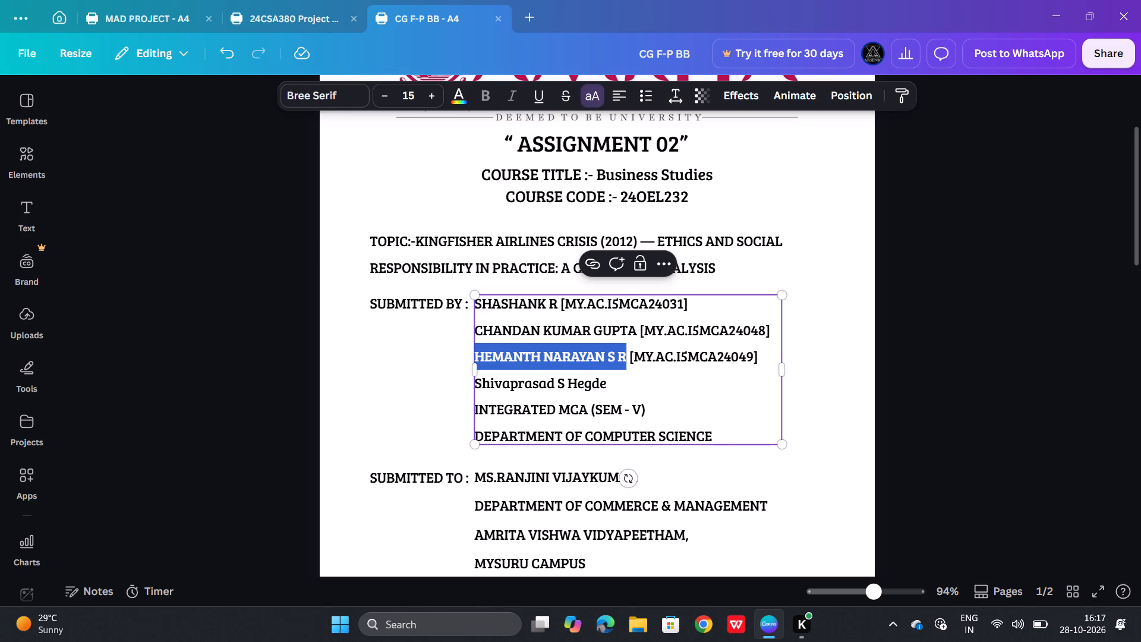
Convert the fourth member's name in the Submitted By details to uppercase.
{"action": "left_click", "coordinate": [605, 383]}
{"action": "left_click_drag", "start_coordinate": [612, 381], "coordinate": [485, 379]}
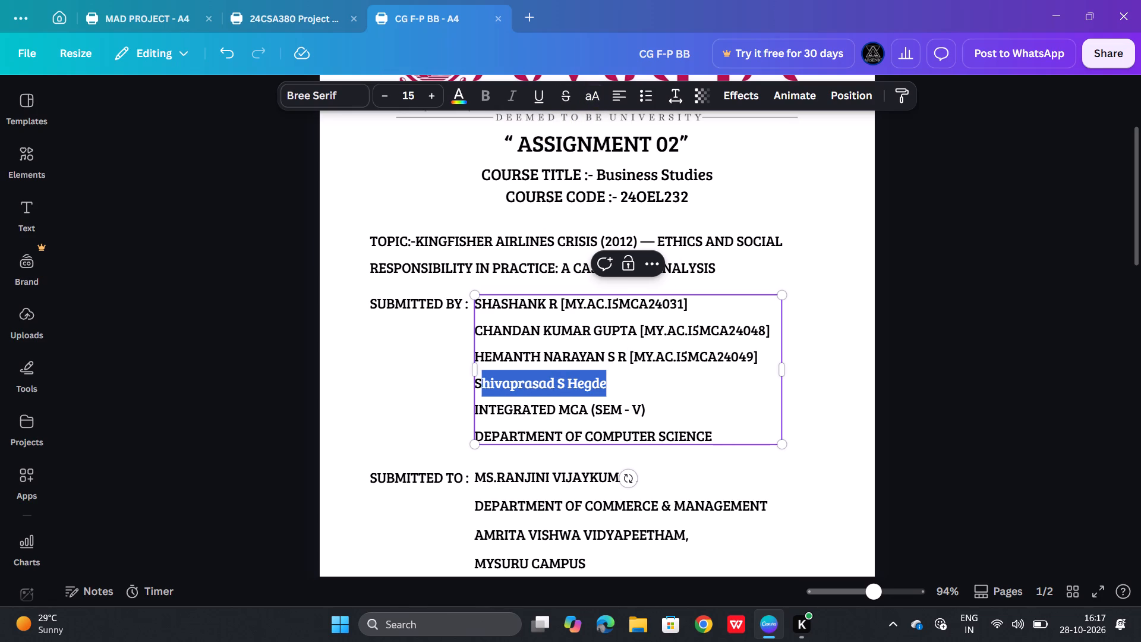
{"action": "left_click_drag", "start_coordinate": [485, 379], "coordinate": [474, 380]}
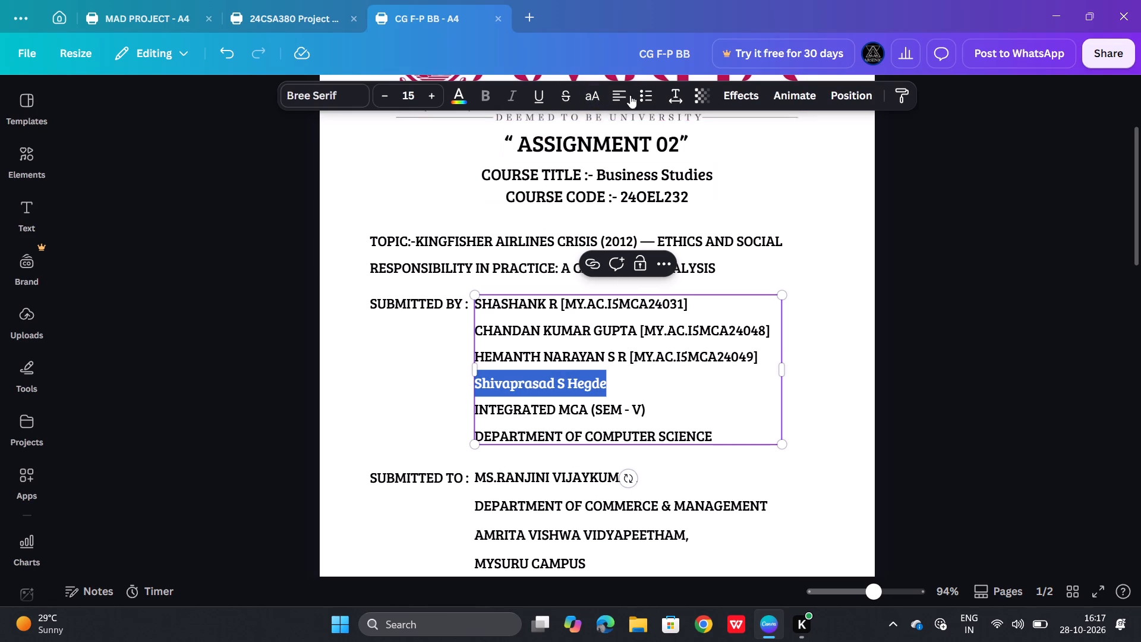
{"action": "left_click", "coordinate": [593, 100]}
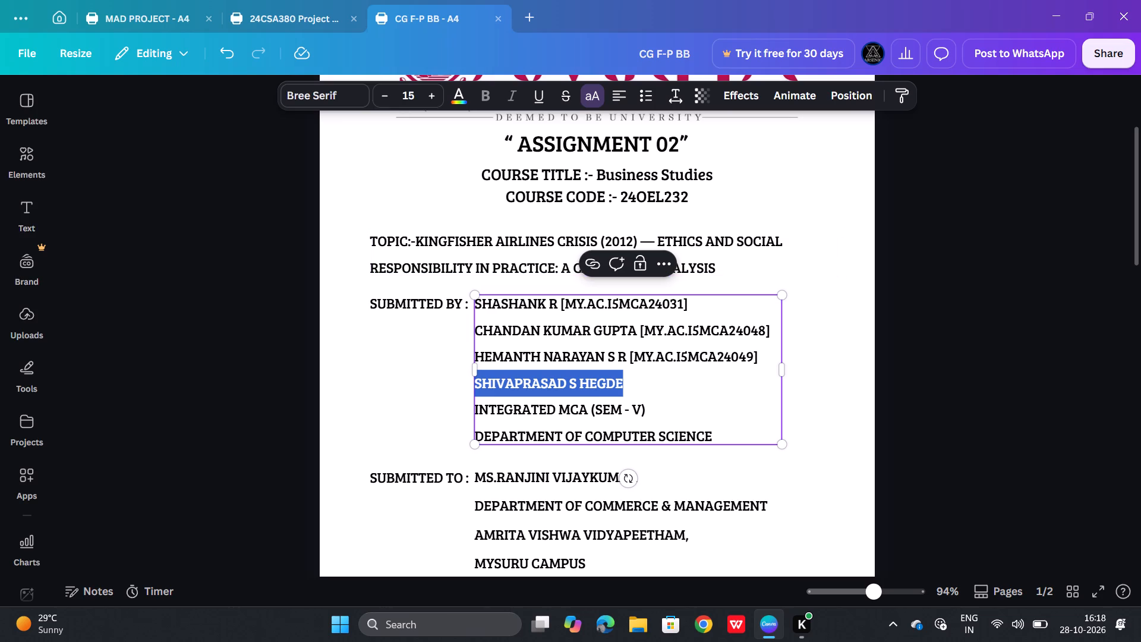
Add the copied bracketed registration number after the fourth member's name, with a single opening bracket and 32 as its last two digits.
{"action": "left_click", "coordinate": [642, 393]}
{"action": "key", "text": "space"}
{"action": "type", "text": "["}
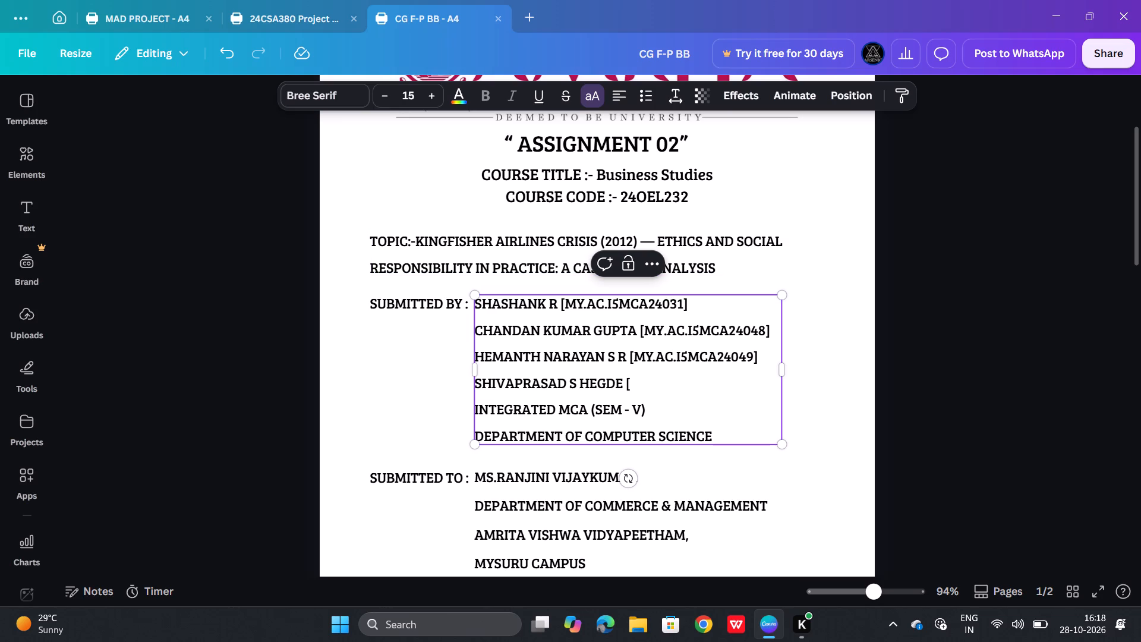
{"action": "key", "text": "ctrl+v"}
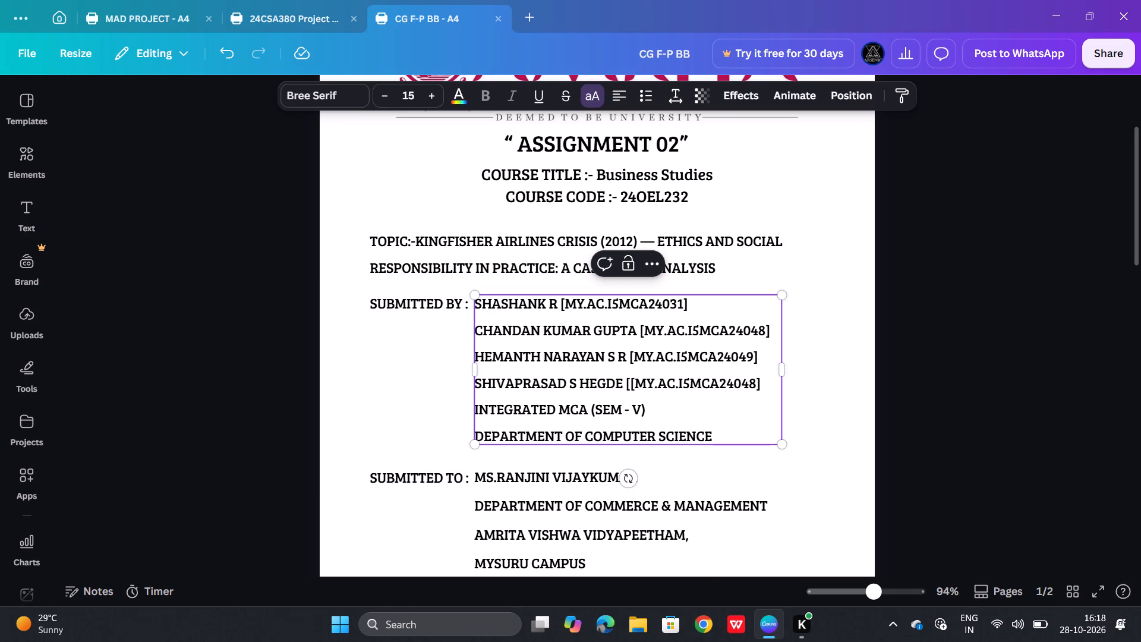
{"action": "left_click", "coordinate": [628, 386]}
{"action": "key", "text": "BackSpace"}
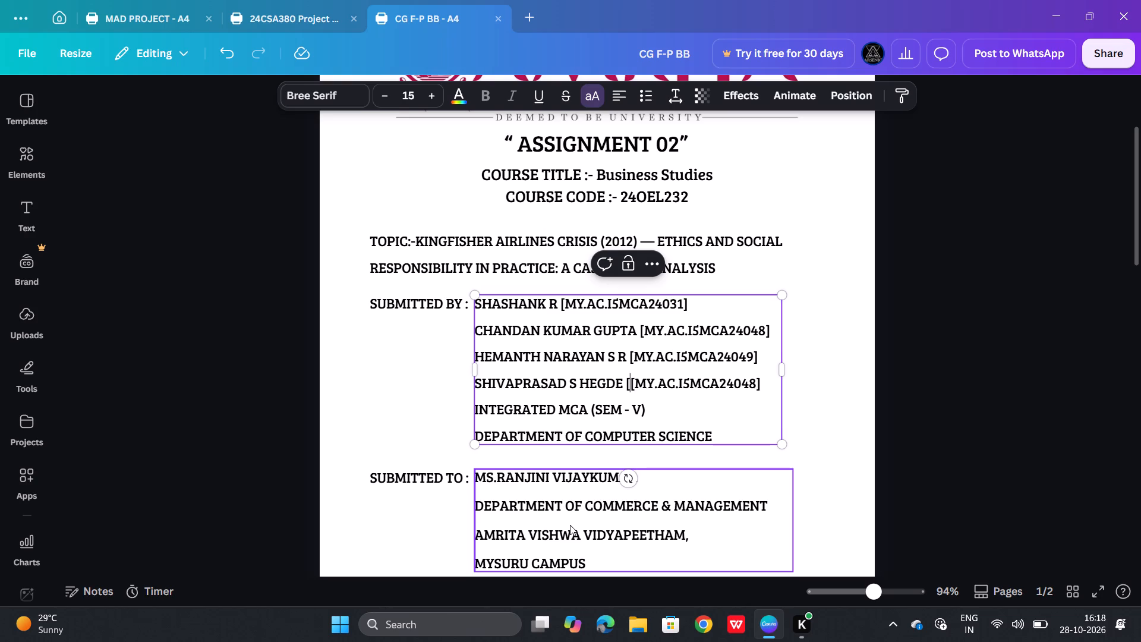
{"action": "left_click", "coordinate": [752, 382]}
{"action": "key", "text": "BackSpace"}
{"action": "key", "text": "BackSpace"}
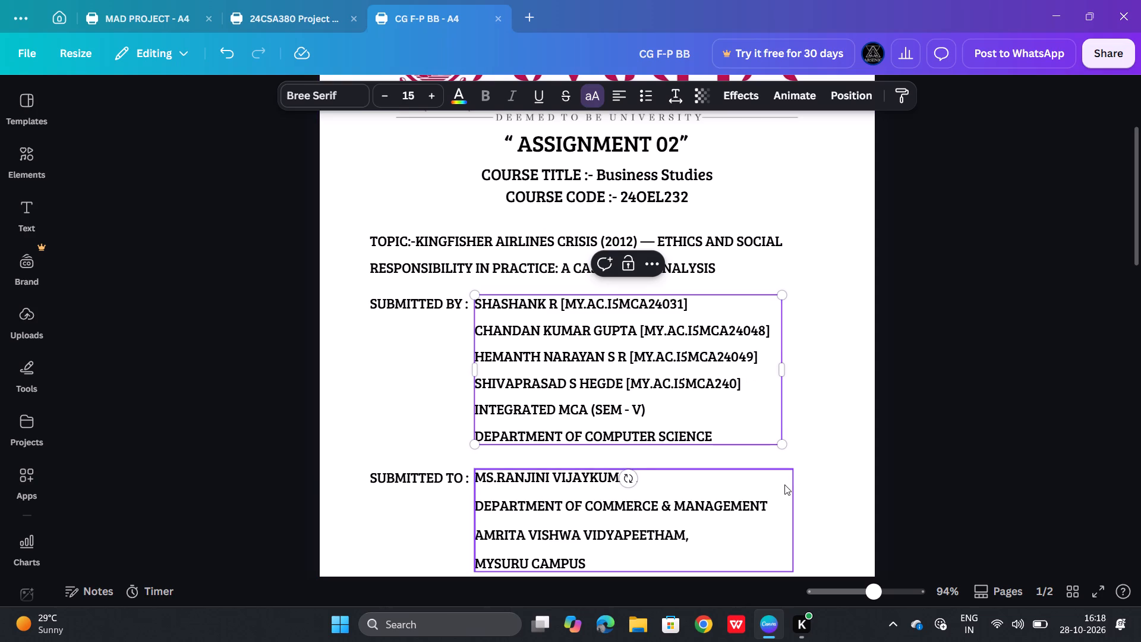
{"action": "type", "text": "32"}
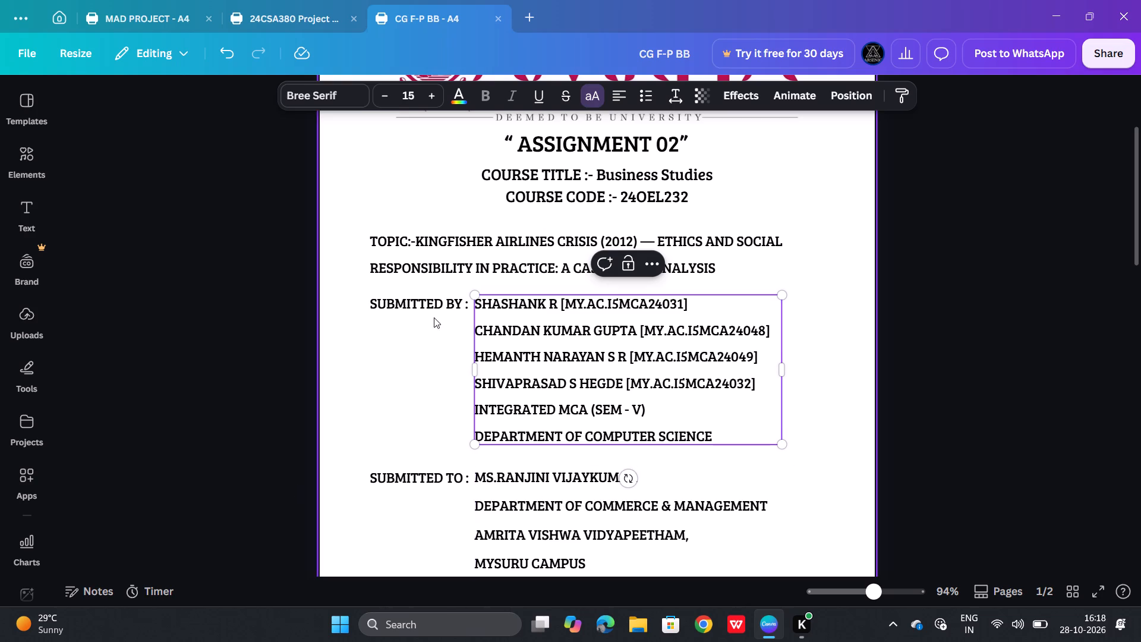
{"action": "left_click", "coordinate": [416, 385]}
Set the submission date on the cover page to 29-10-2026.
{"action": "scroll", "coordinate": [423, 497], "scroll_direction": "down", "scroll_amount": 3}
{"action": "scroll", "coordinate": [409, 456], "scroll_direction": "up", "scroll_amount": 1}
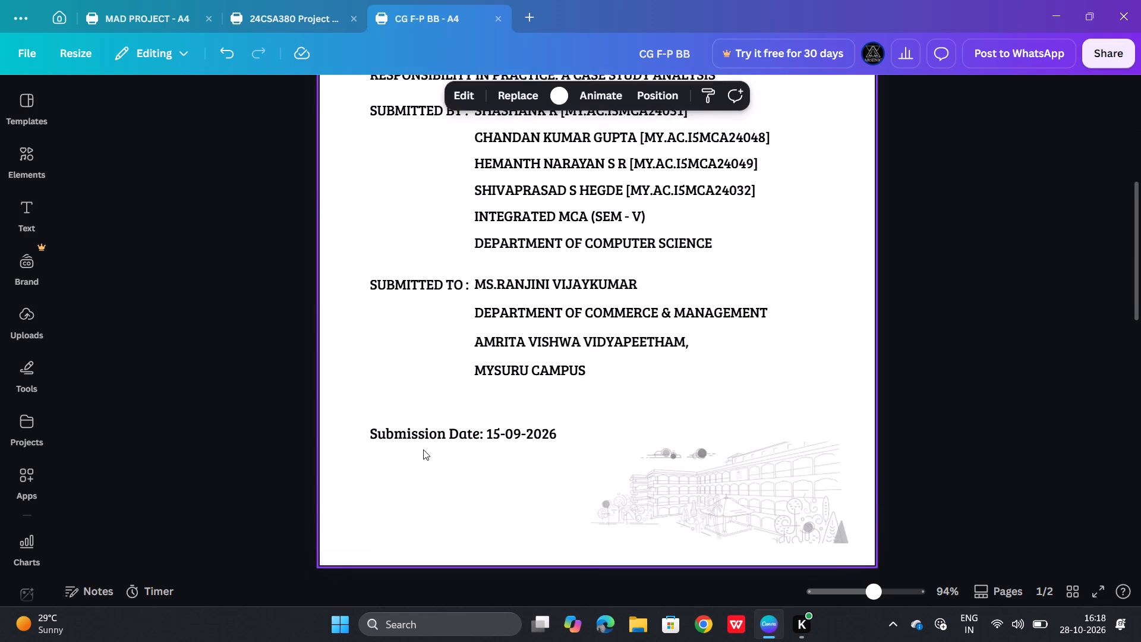
{"action": "double_click", "coordinate": [521, 474]}
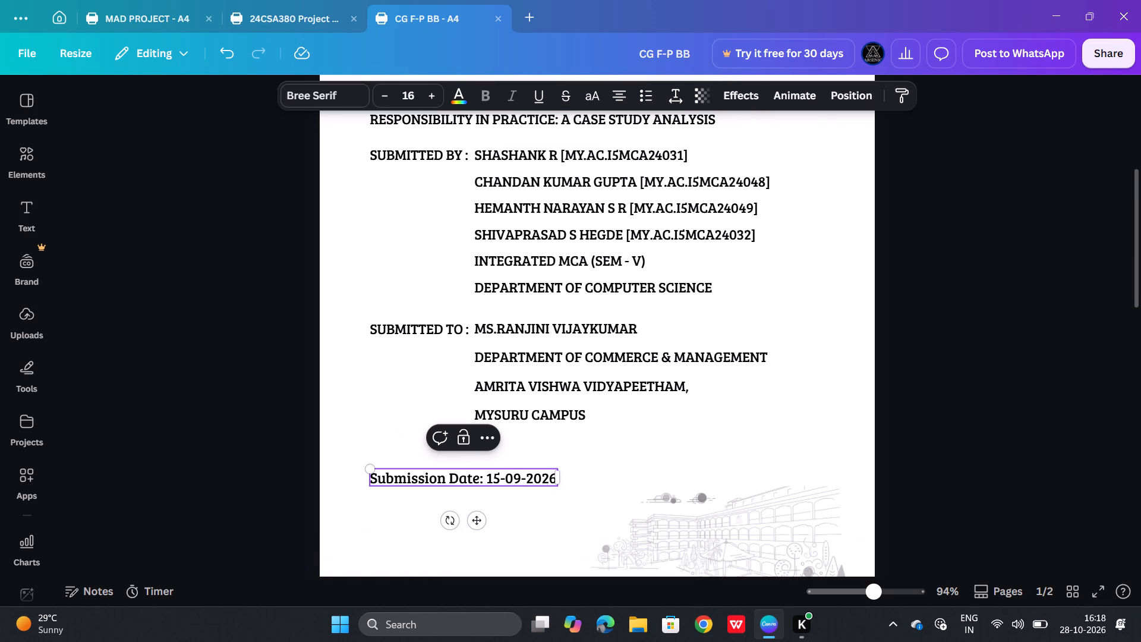
{"action": "left_click", "coordinate": [500, 476]}
{"action": "key", "text": "BackSpace"}
{"action": "key", "text": "BackSpace"}
{"action": "type", "text": "29"}
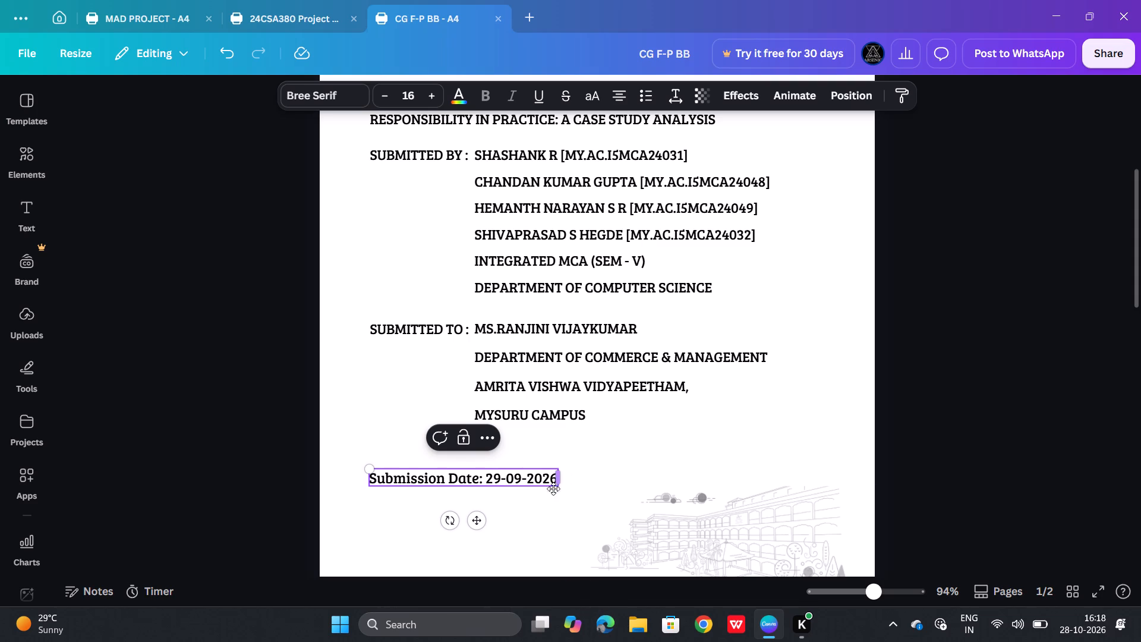
{"action": "left_click", "coordinate": [521, 480]}
{"action": "key", "text": "BackSpace"}
{"action": "key", "text": "BackSpace"}
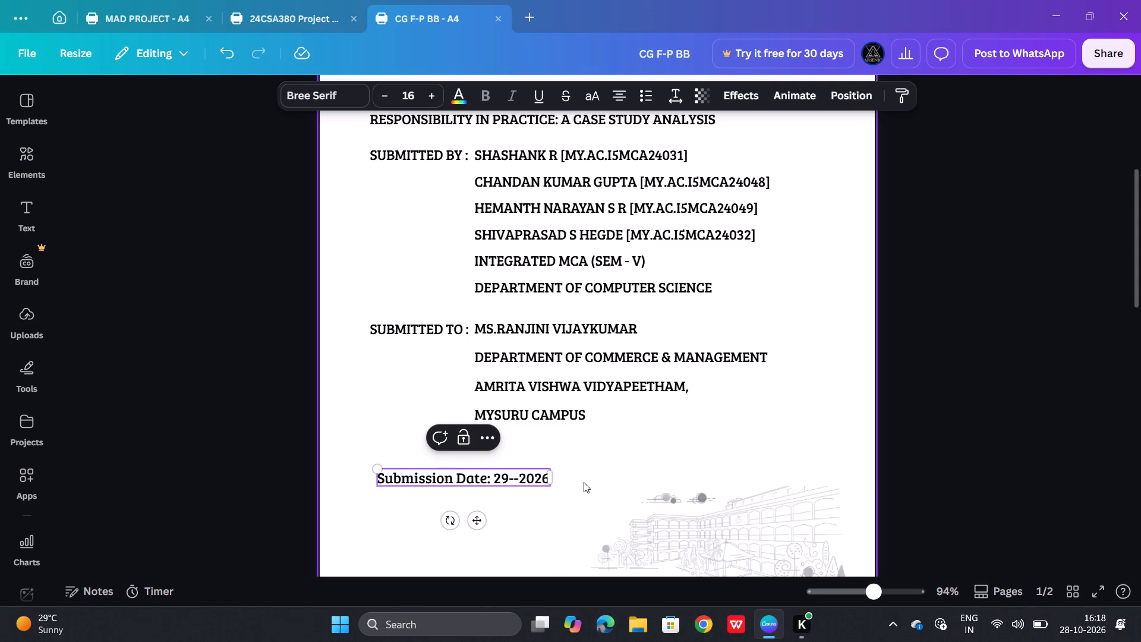
{"action": "type", "text": "10"}
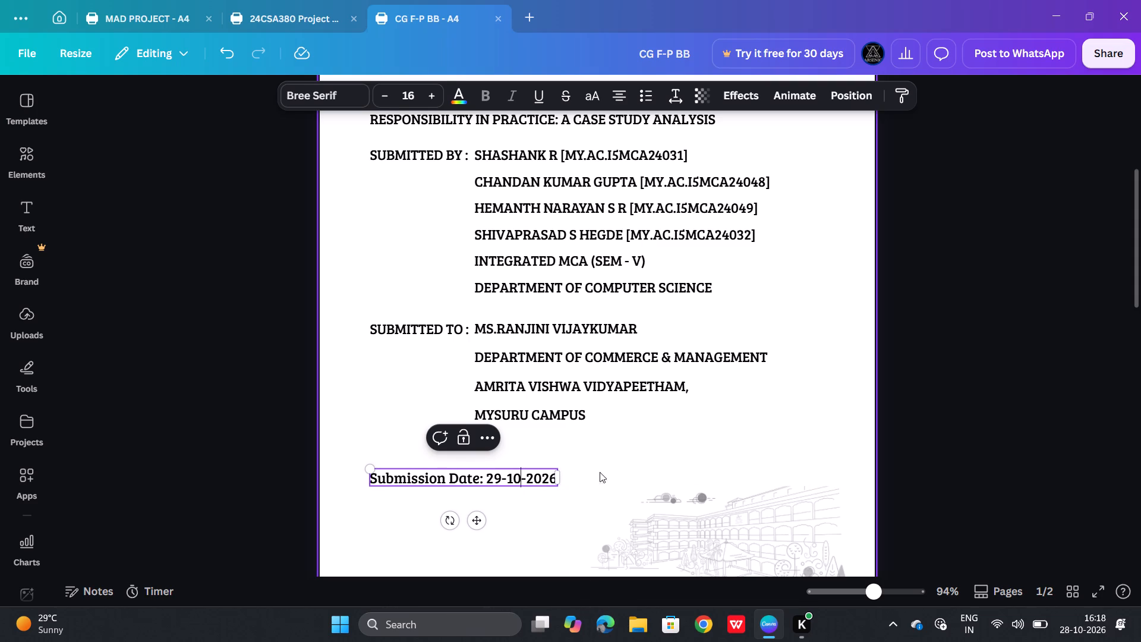
{"action": "left_click", "coordinate": [616, 457]}
{"action": "left_click", "coordinate": [419, 478]}
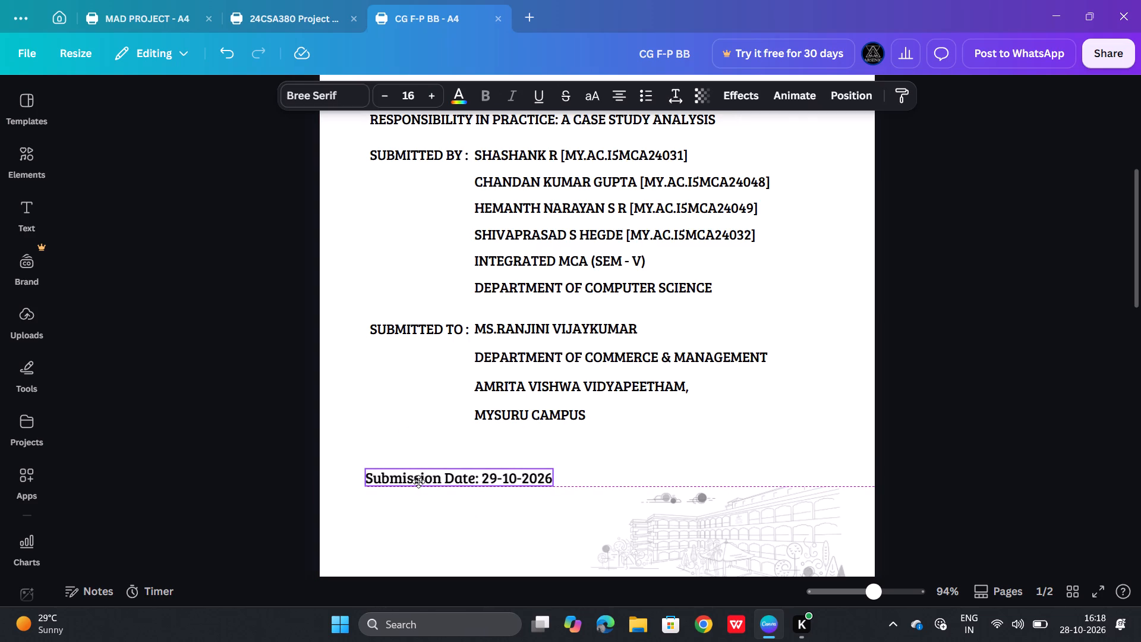
Insert a blank line above the first member's name in the Submitted By details.
{"action": "scroll", "coordinate": [538, 435], "scroll_direction": "up", "scroll_amount": 3}
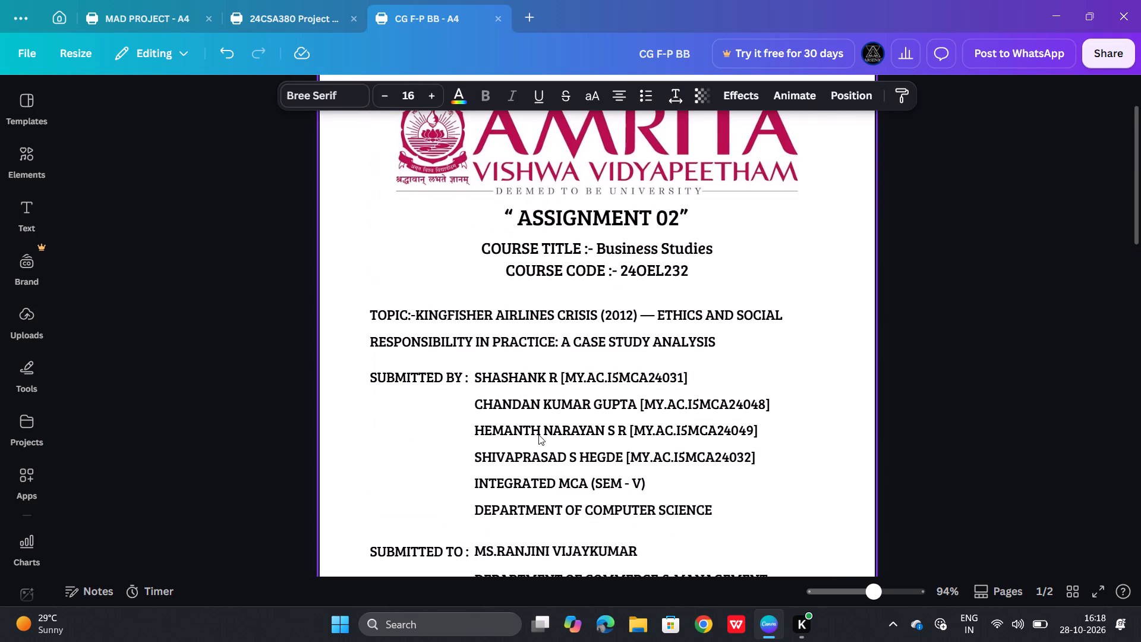
{"action": "scroll", "coordinate": [500, 485], "scroll_direction": "down", "scroll_amount": 2}
{"action": "scroll", "coordinate": [442, 435], "scroll_direction": "up", "scroll_amount": 1}
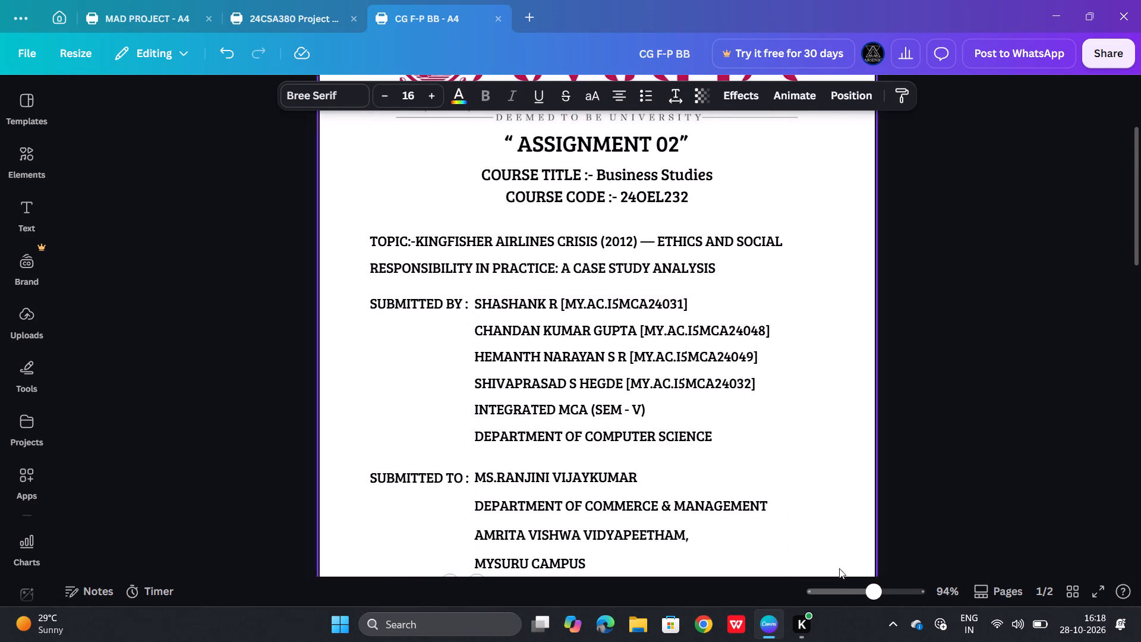
{"action": "left_click", "coordinate": [505, 308]}
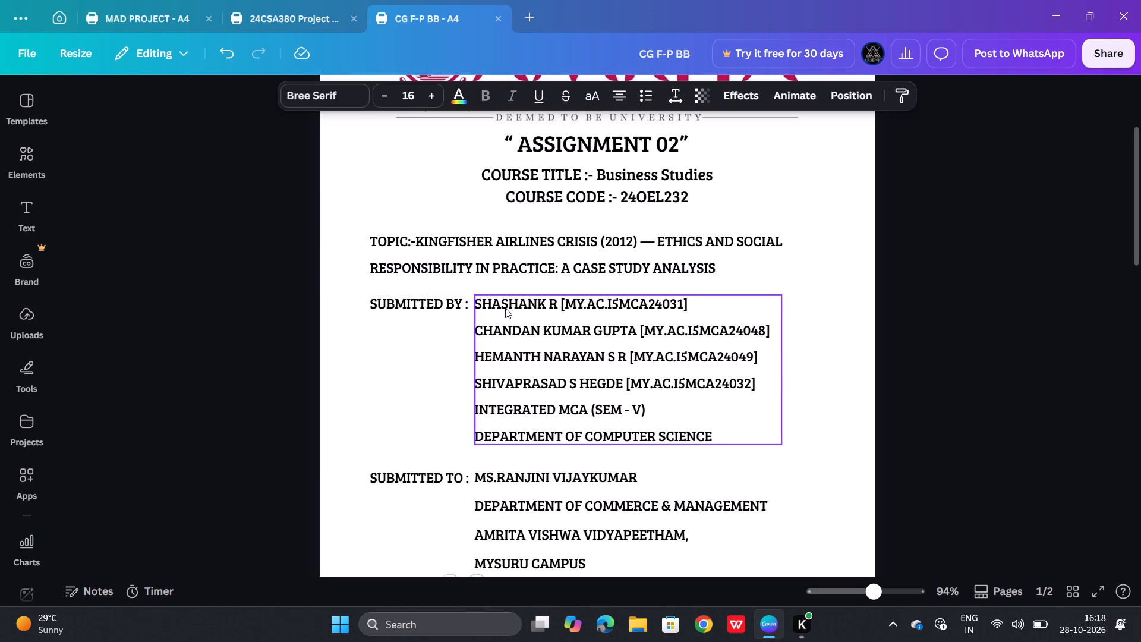
{"action": "double_click", "coordinate": [480, 305]}
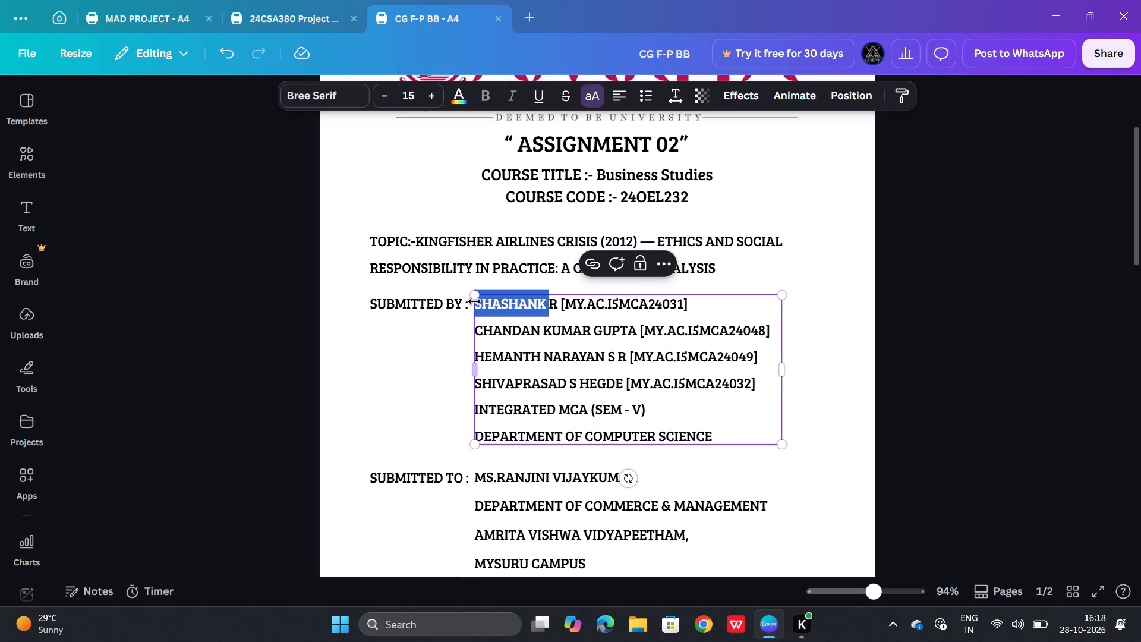
{"action": "left_click", "coordinate": [478, 304]}
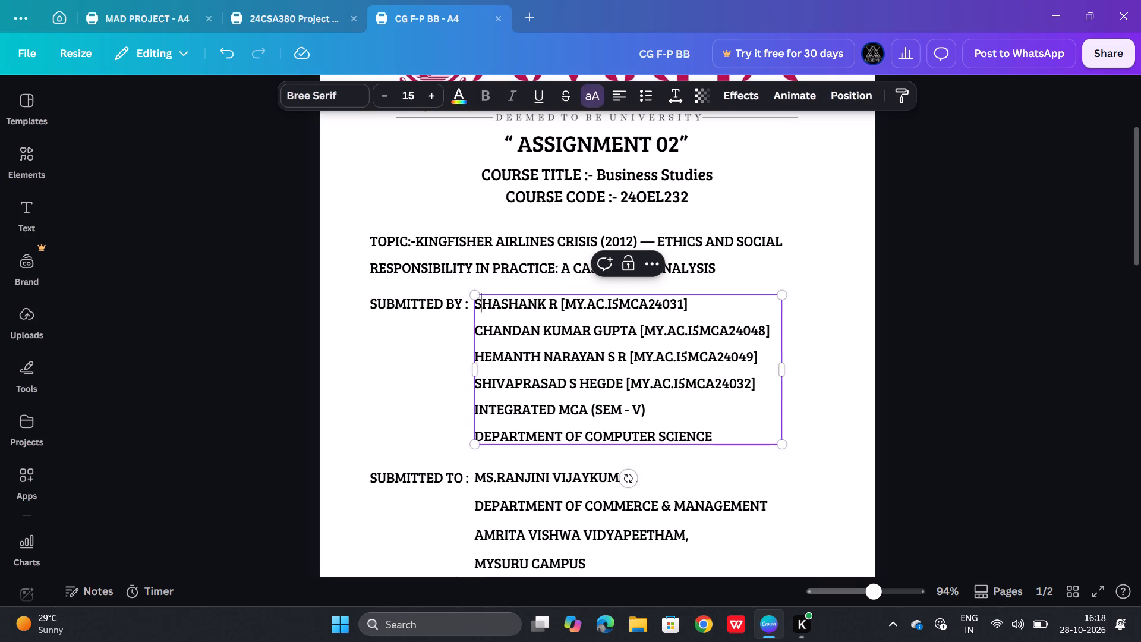
{"action": "key", "text": "Left"}
{"action": "key", "text": "Return"}
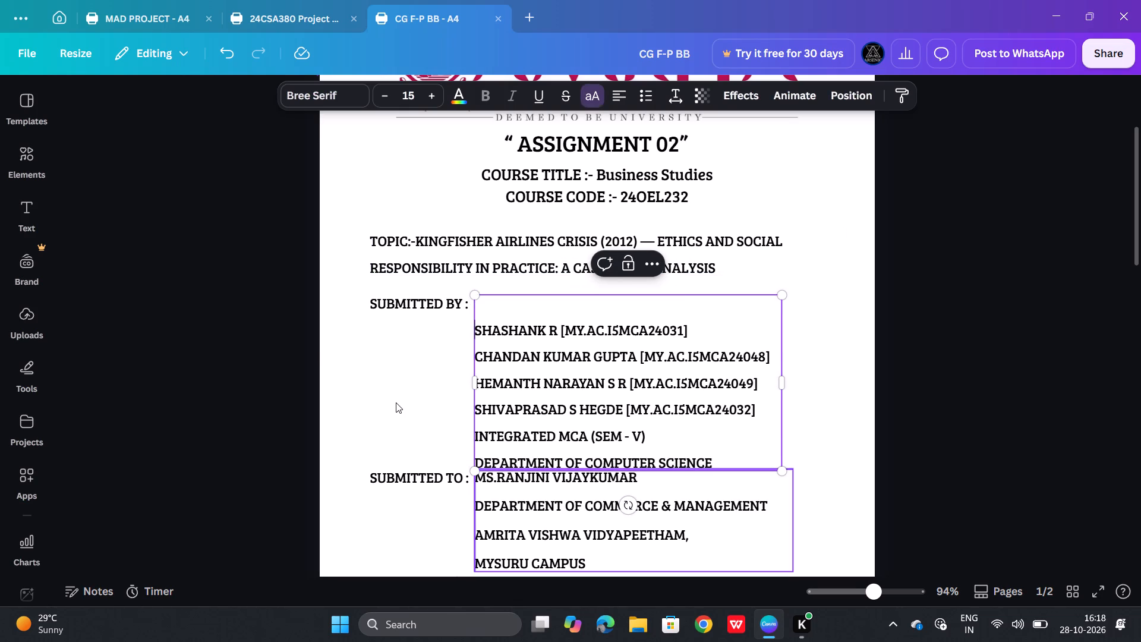
{"action": "left_click", "coordinate": [396, 402]}
Move the Submitted To label, its details and the submission date down together, leaving a small gap below the Submitted By details.
{"action": "scroll", "coordinate": [396, 402], "scroll_direction": "down", "scroll_amount": 1}
{"action": "left_click_drag", "start_coordinate": [379, 381], "coordinate": [442, 584]}
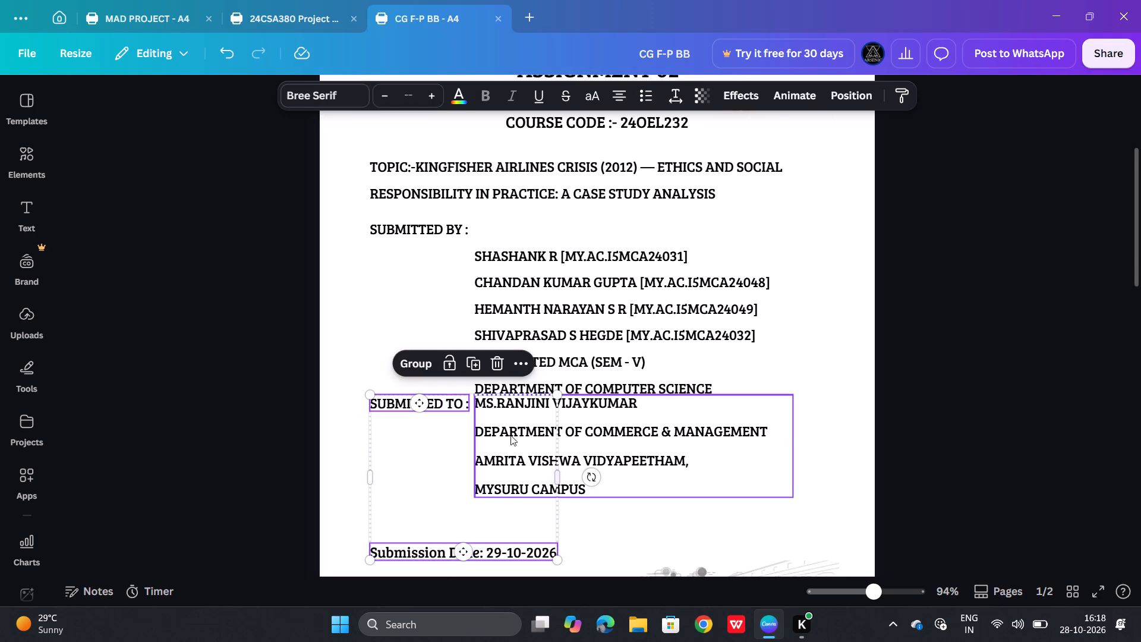
{"action": "left_click", "coordinate": [373, 318]}
{"action": "left_click_drag", "start_coordinate": [346, 413], "coordinate": [537, 547]}
{"action": "left_click", "coordinate": [341, 310]}
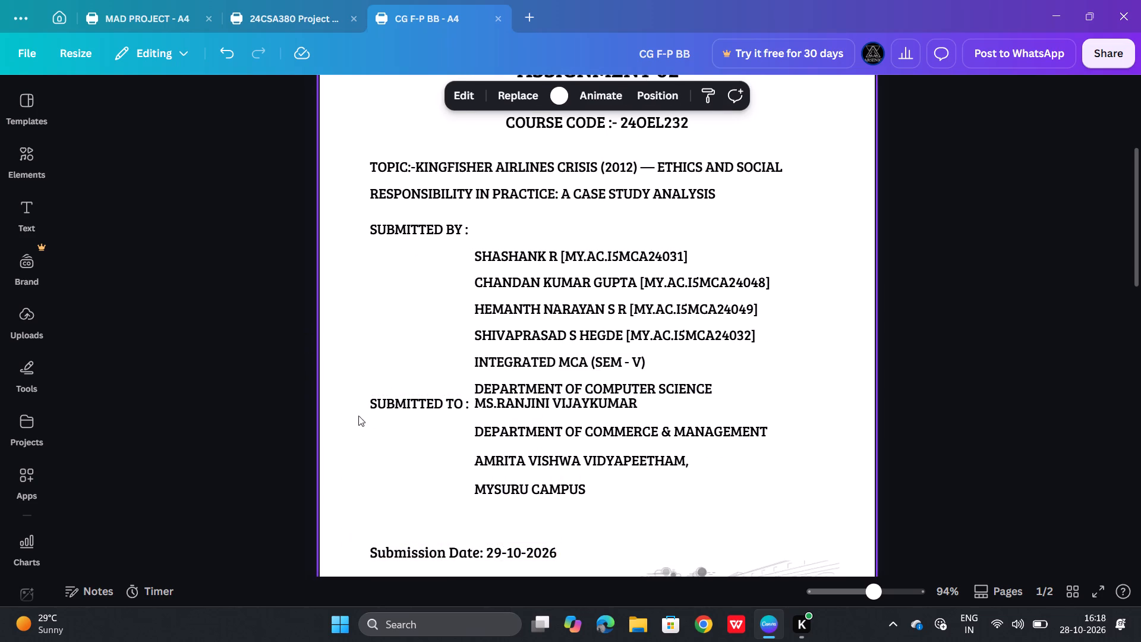
{"action": "left_click_drag", "start_coordinate": [352, 395], "coordinate": [497, 526]}
{"action": "left_click", "coordinate": [390, 284]}
{"action": "left_click_drag", "start_coordinate": [339, 425], "coordinate": [427, 424]}
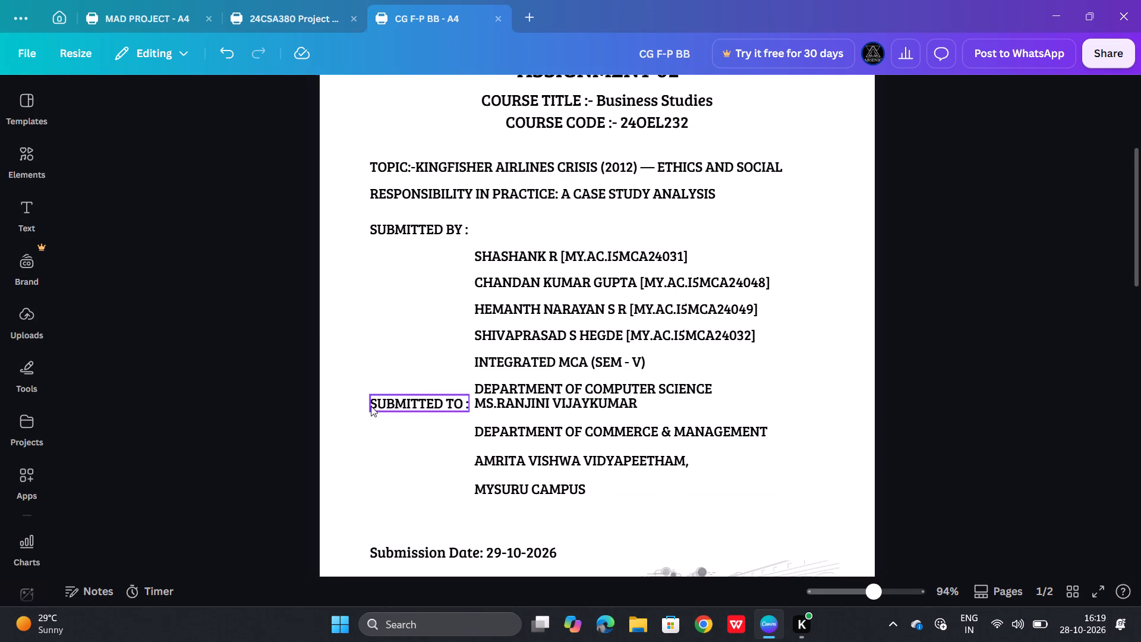
{"action": "left_click_drag", "start_coordinate": [357, 405], "coordinate": [535, 582]}
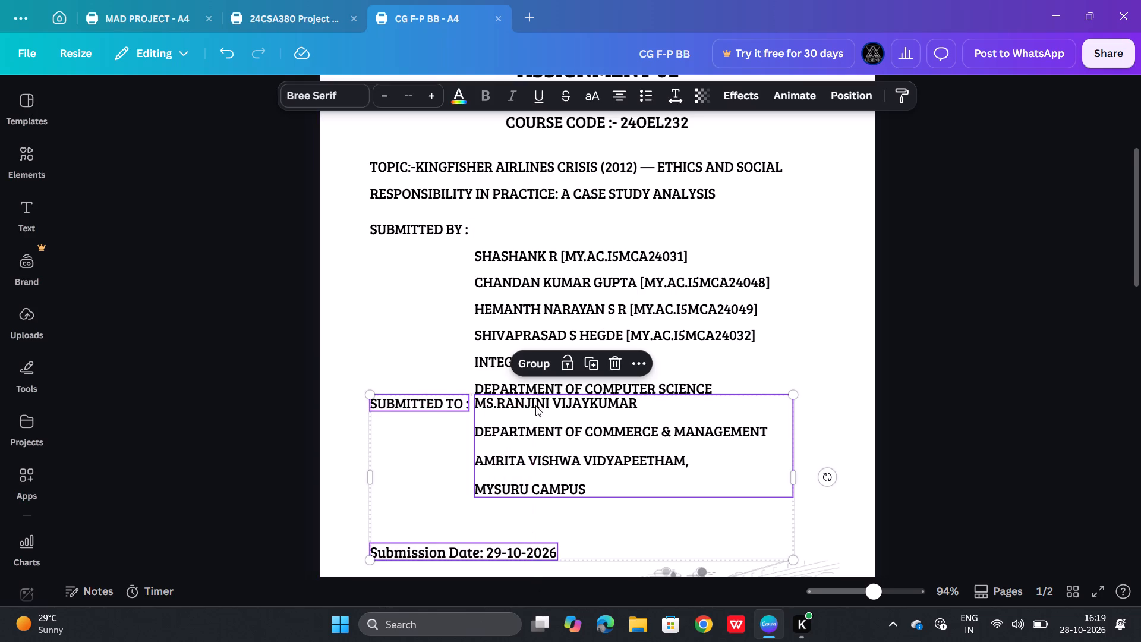
{"action": "left_click_drag", "start_coordinate": [535, 414], "coordinate": [535, 424]}
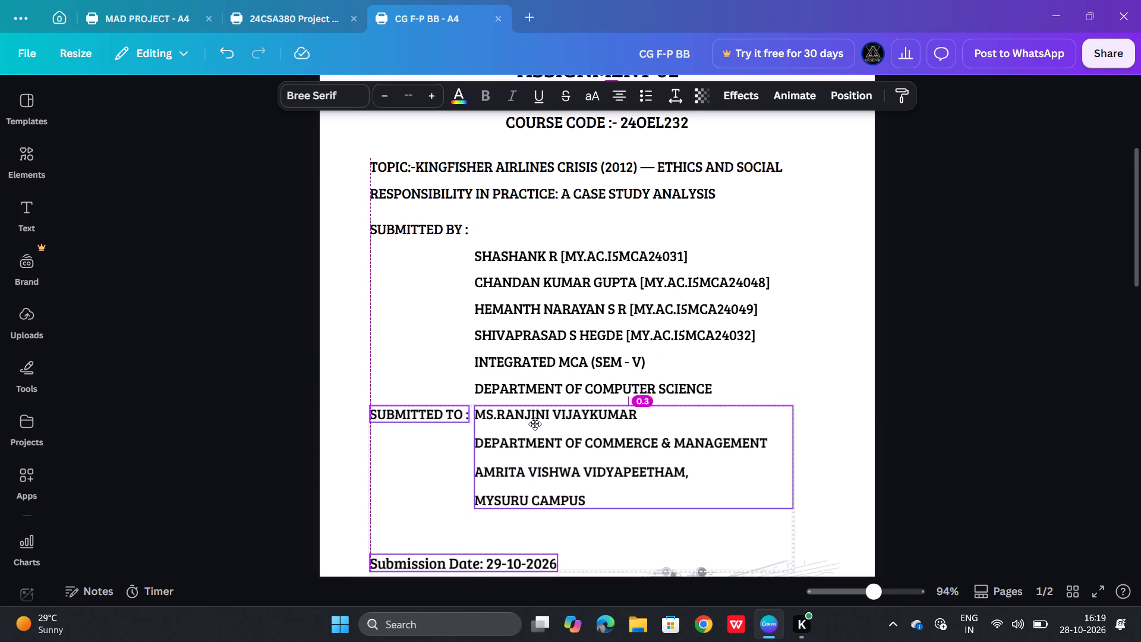
{"action": "left_click_drag", "start_coordinate": [535, 424], "coordinate": [534, 432]}
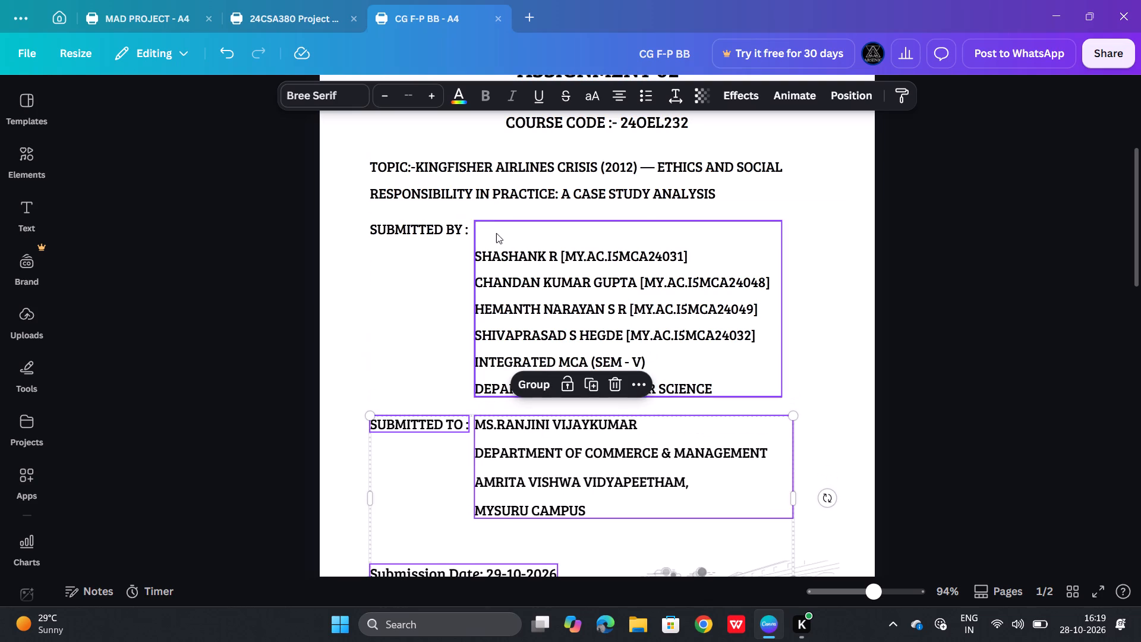
Enter "Gropu" on the blank first line of the Submitted By details, above the member names.
{"action": "double_click", "coordinate": [496, 234]}
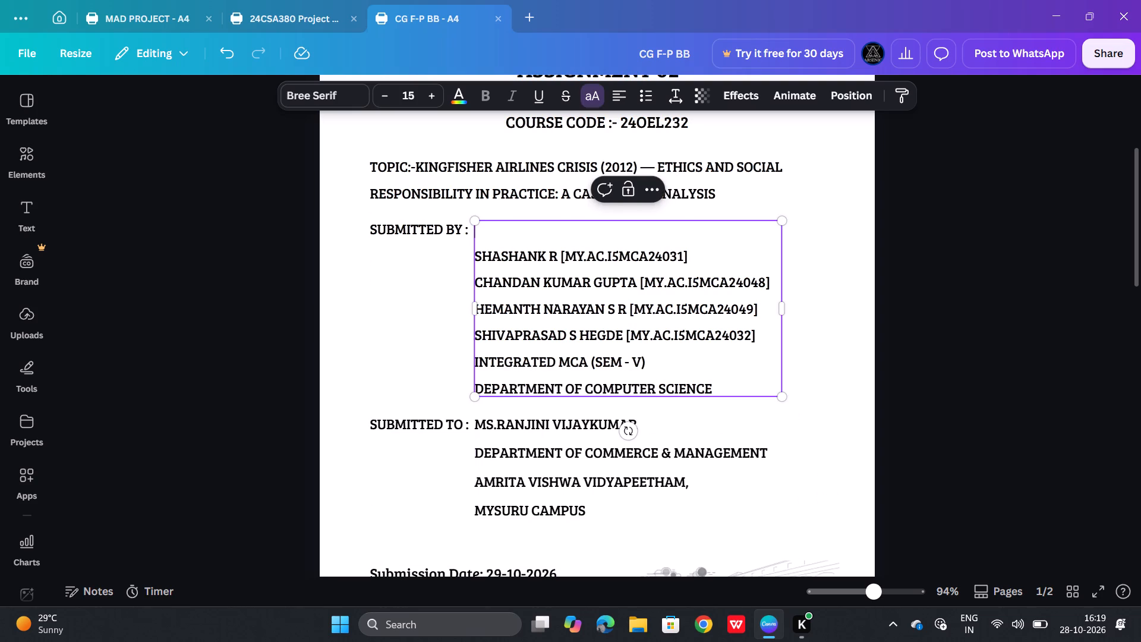
{"action": "key", "text": "shift+g"}
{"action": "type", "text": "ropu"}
Correct the misspelled word on the first line of the Submitted By details to "Group", followed by a space.
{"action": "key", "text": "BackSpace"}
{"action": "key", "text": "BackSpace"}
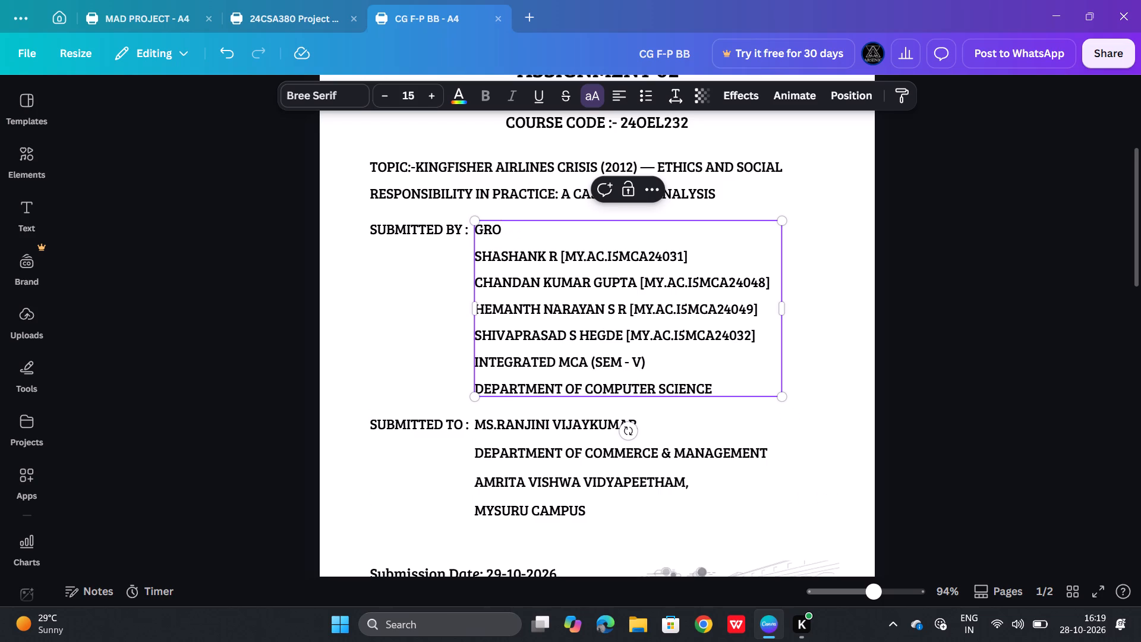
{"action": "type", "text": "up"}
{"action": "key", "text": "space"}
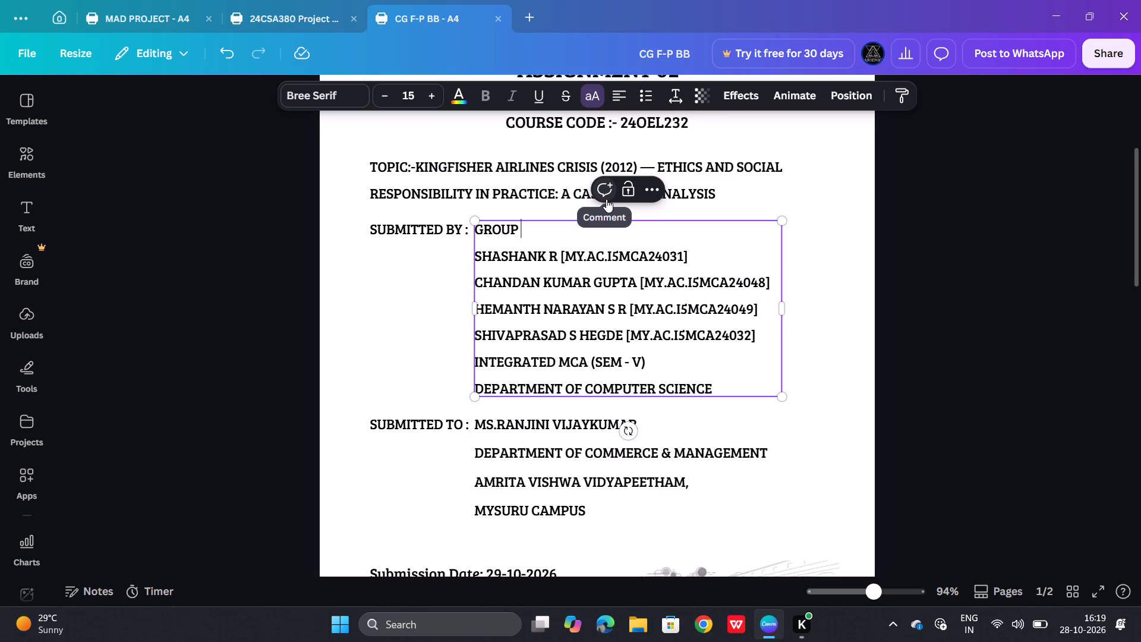
Switch to the Windows search to look for another app or file.
{"action": "left_click", "coordinate": [398, 641]}
{"action": "left_click", "coordinate": [403, 624]}
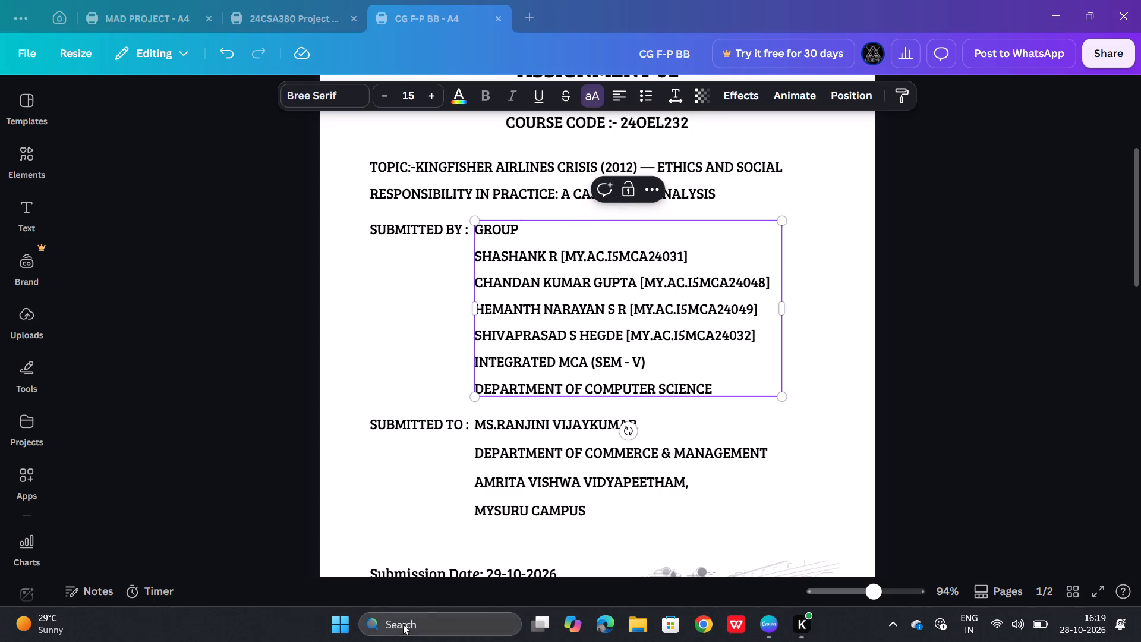
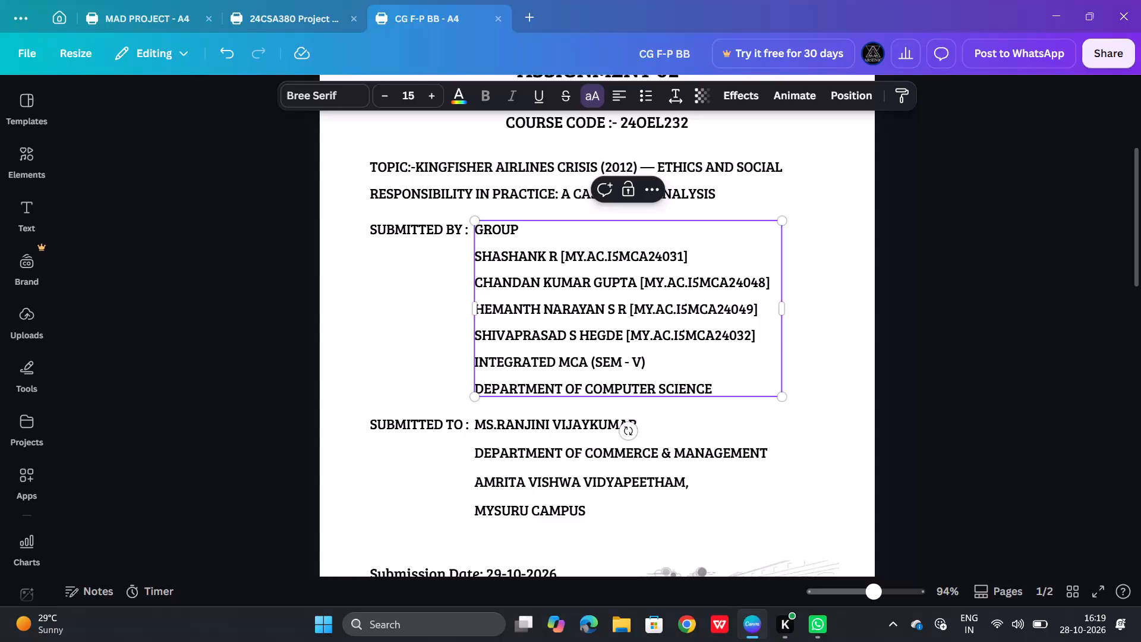
Add the number 09 after "GROUP" on the first line of the Submitted By details.
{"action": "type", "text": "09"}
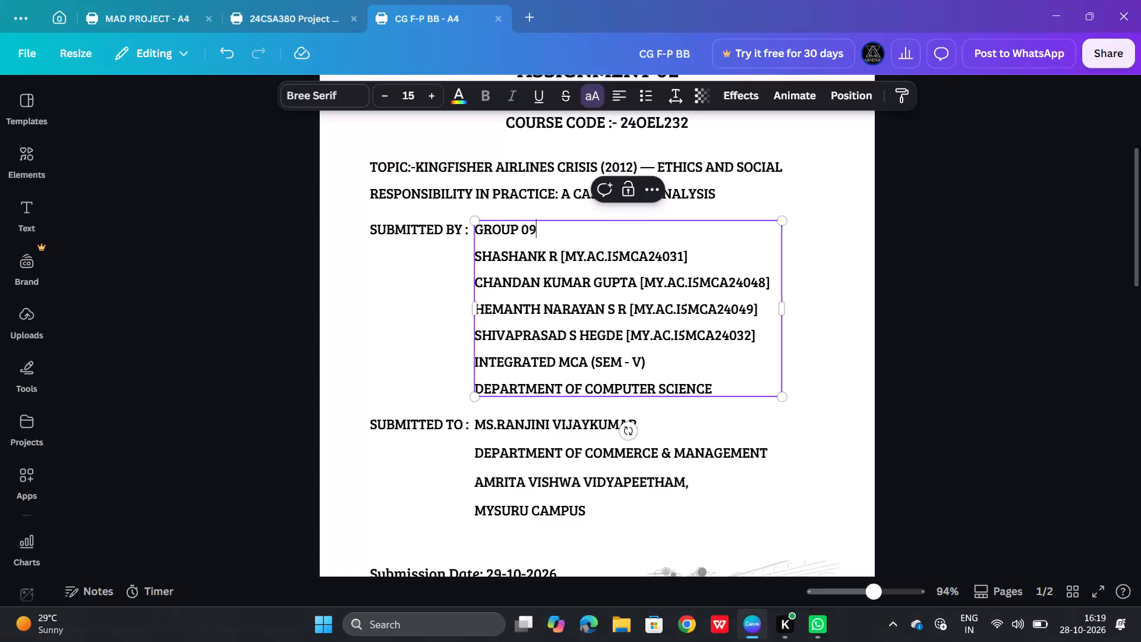
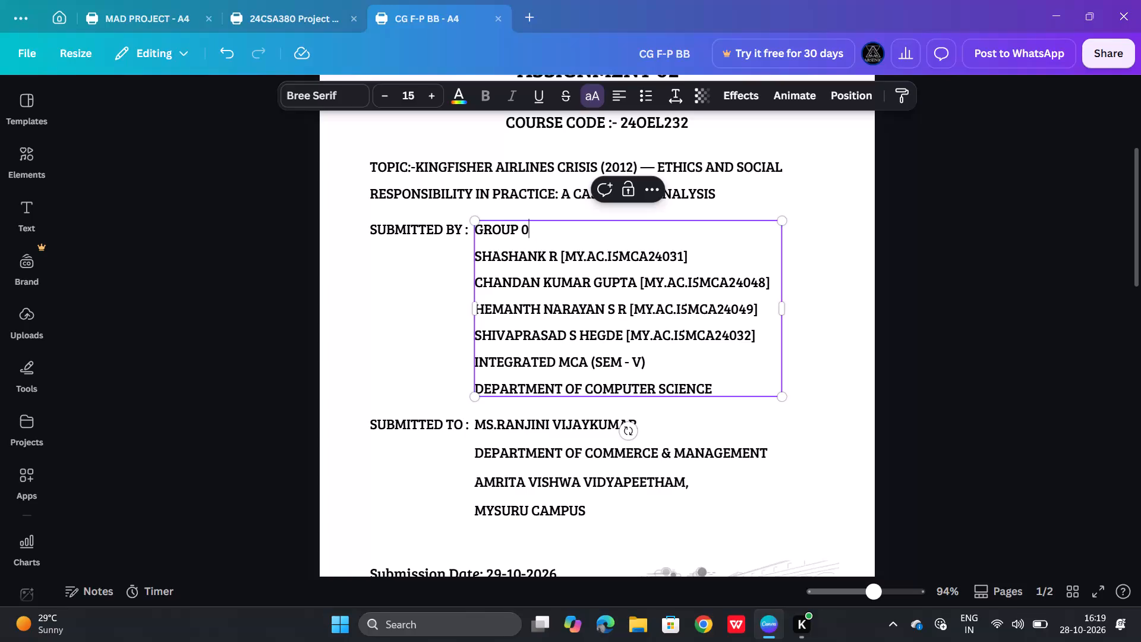
Complete the group number as 05 and insert ":-" before it, making the first Submitted By line "GROUP :- 05".
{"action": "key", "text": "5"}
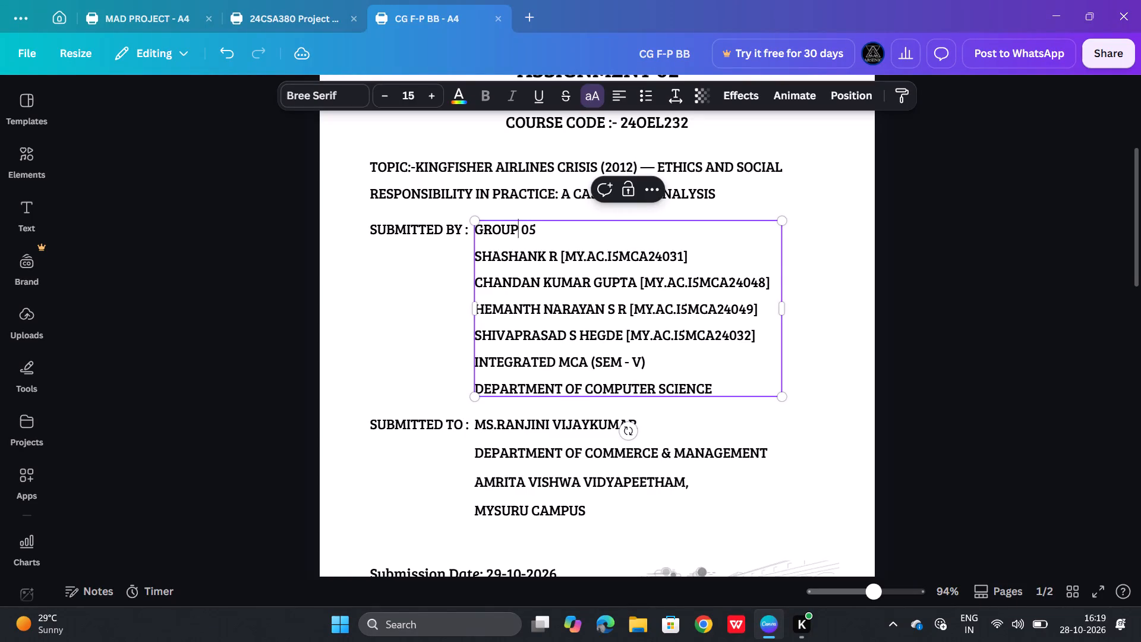
{"action": "left_click", "coordinate": [518, 234]}
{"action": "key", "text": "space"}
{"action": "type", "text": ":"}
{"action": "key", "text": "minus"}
{"action": "left_click", "coordinate": [381, 354]}
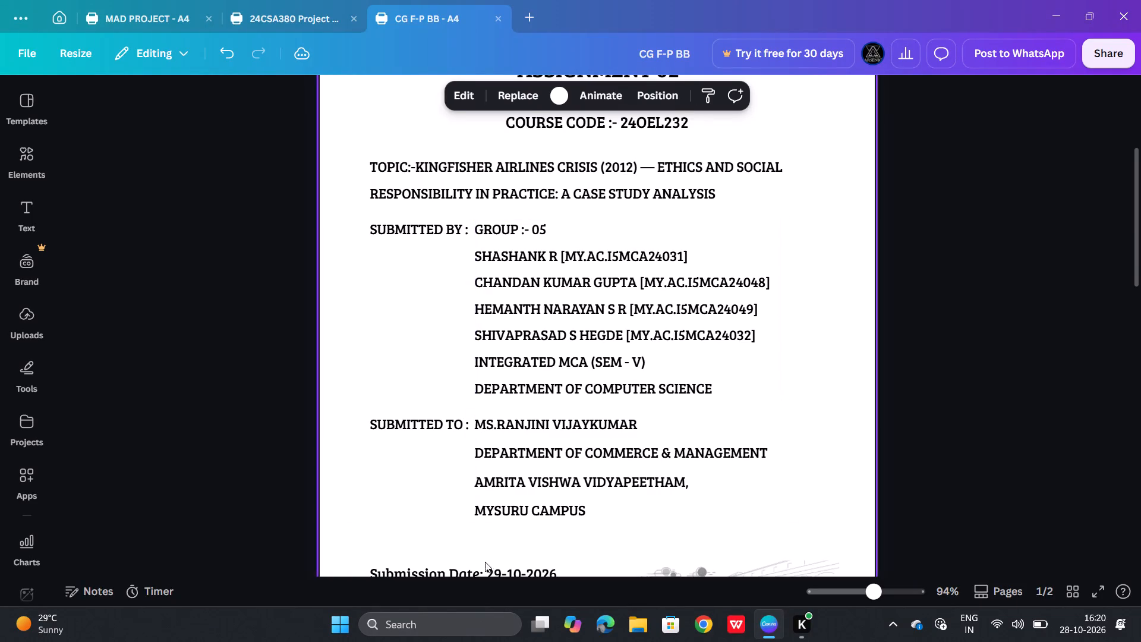
Select the "GROUP :- 05" text on the first line of the Submitted By details.
{"action": "double_click", "coordinate": [507, 225]}
{"action": "left_click_drag", "start_coordinate": [573, 229], "coordinate": [489, 229]}
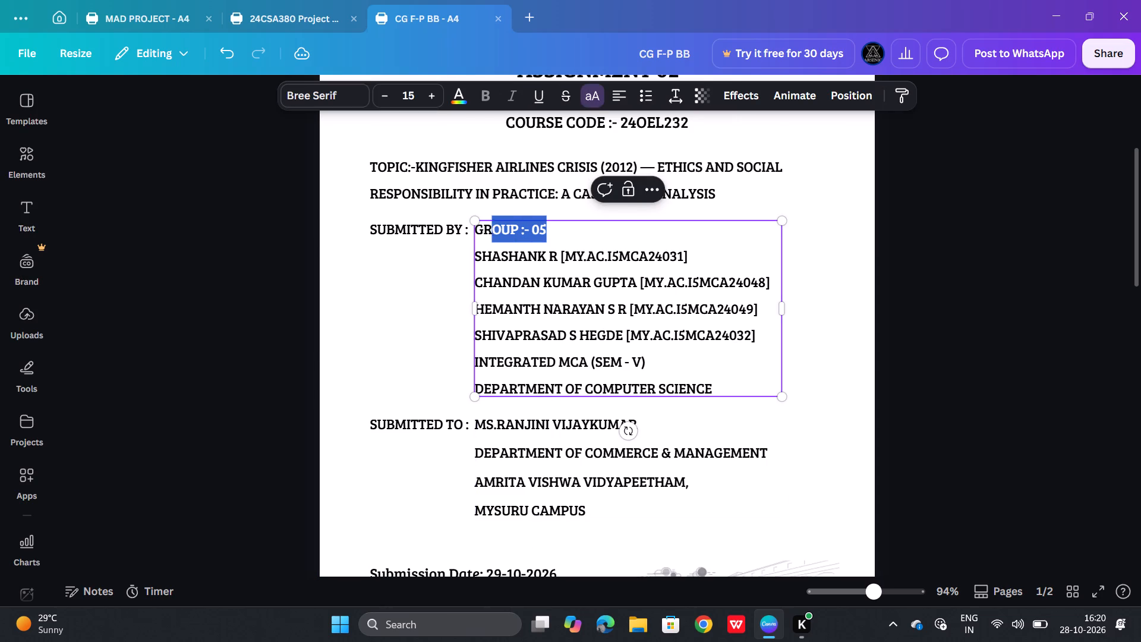
Underline the "GROUP :- 05" heading above the member names in the Submitted By details.
{"action": "left_click_drag", "start_coordinate": [489, 229], "coordinate": [478, 228]}
{"action": "left_click", "coordinate": [531, 106]}
{"action": "left_click", "coordinate": [357, 361]}
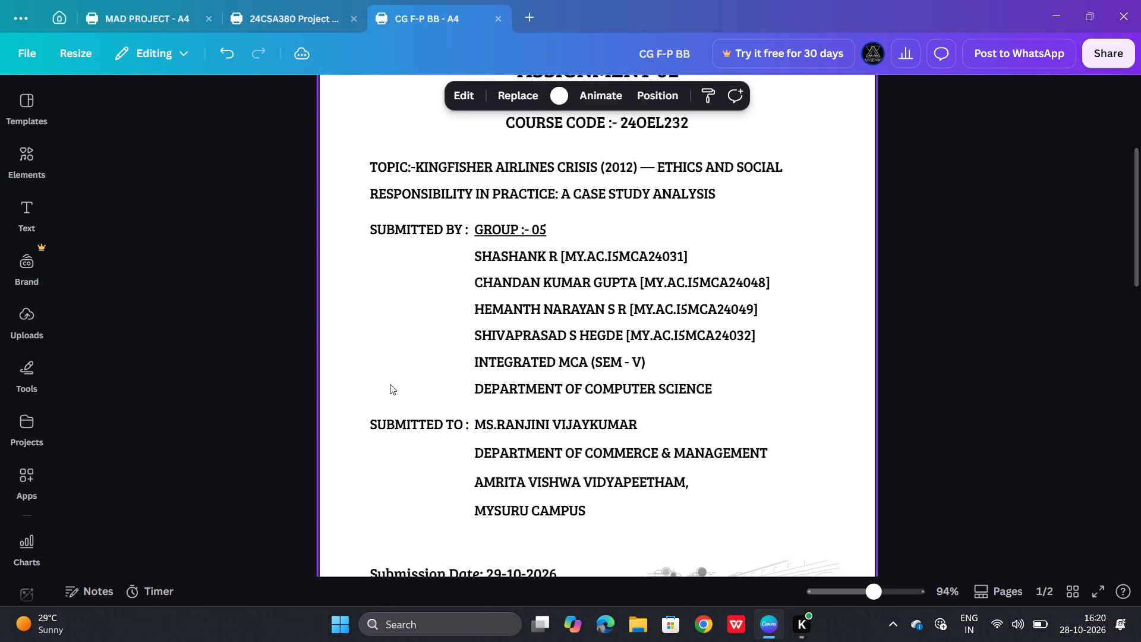
Move the submission date slightly up, closer to the Submitted To details, keeping it aligned with the Submitted To label.
{"action": "scroll", "coordinate": [853, 308], "scroll_direction": "down", "scroll_amount": 2}
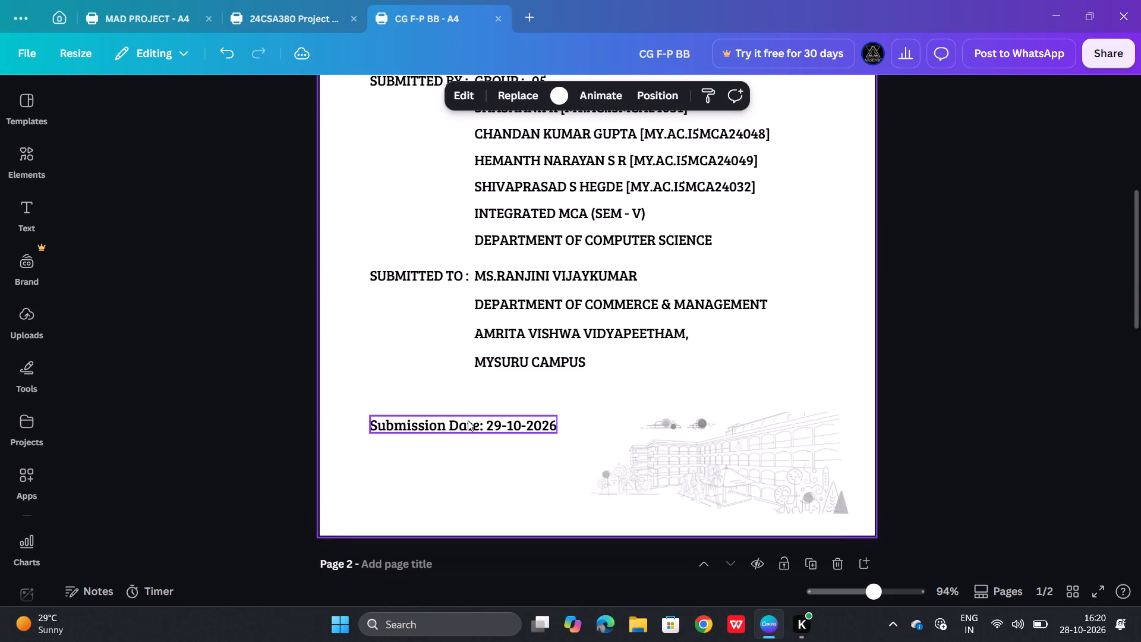
{"action": "left_click_drag", "start_coordinate": [463, 423], "coordinate": [461, 408]}
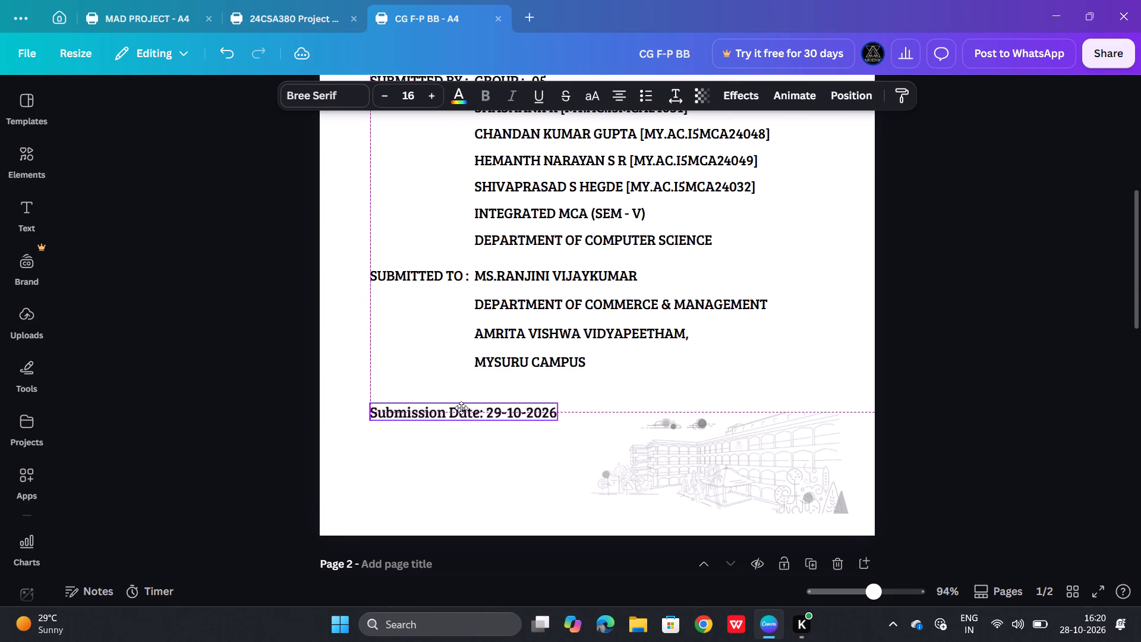
{"action": "left_click_drag", "start_coordinate": [461, 408], "coordinate": [461, 406]}
{"action": "left_click", "coordinate": [900, 381]}
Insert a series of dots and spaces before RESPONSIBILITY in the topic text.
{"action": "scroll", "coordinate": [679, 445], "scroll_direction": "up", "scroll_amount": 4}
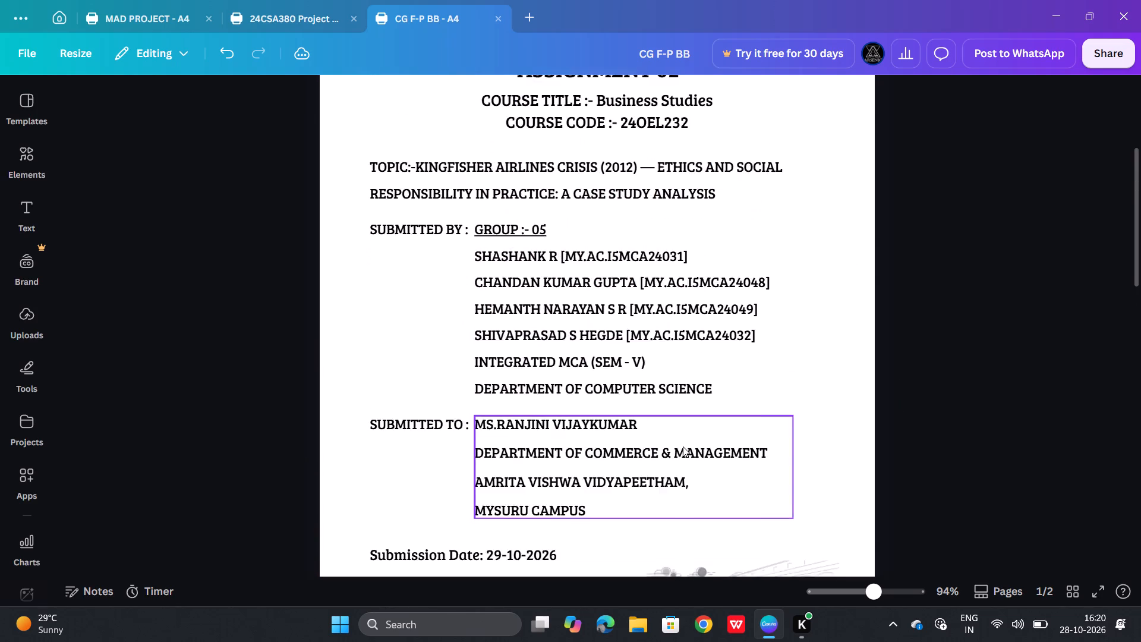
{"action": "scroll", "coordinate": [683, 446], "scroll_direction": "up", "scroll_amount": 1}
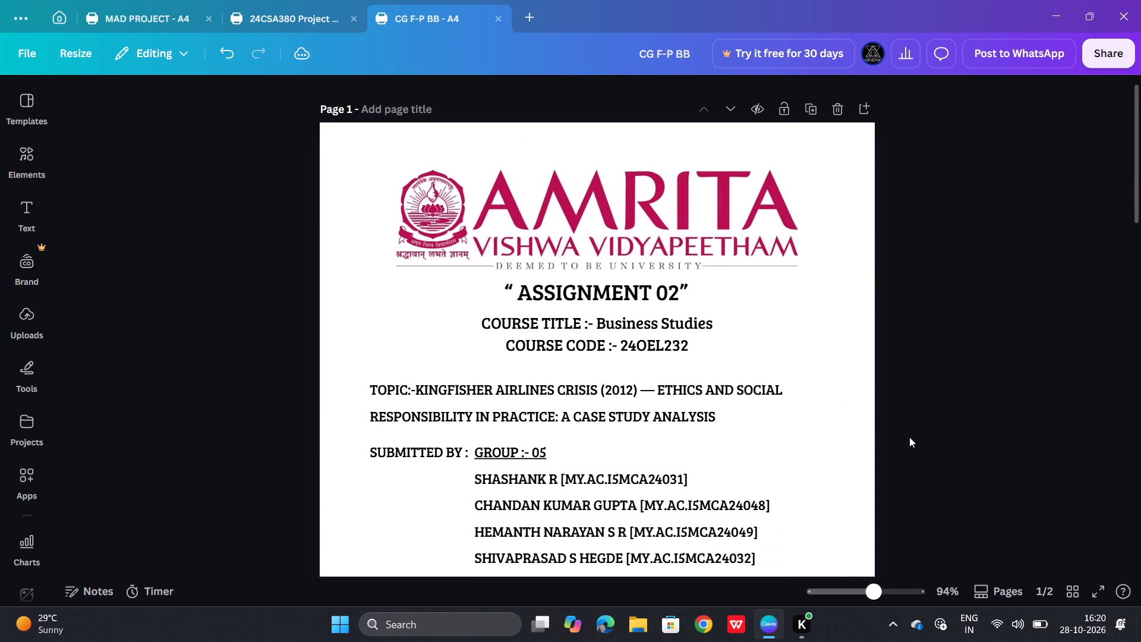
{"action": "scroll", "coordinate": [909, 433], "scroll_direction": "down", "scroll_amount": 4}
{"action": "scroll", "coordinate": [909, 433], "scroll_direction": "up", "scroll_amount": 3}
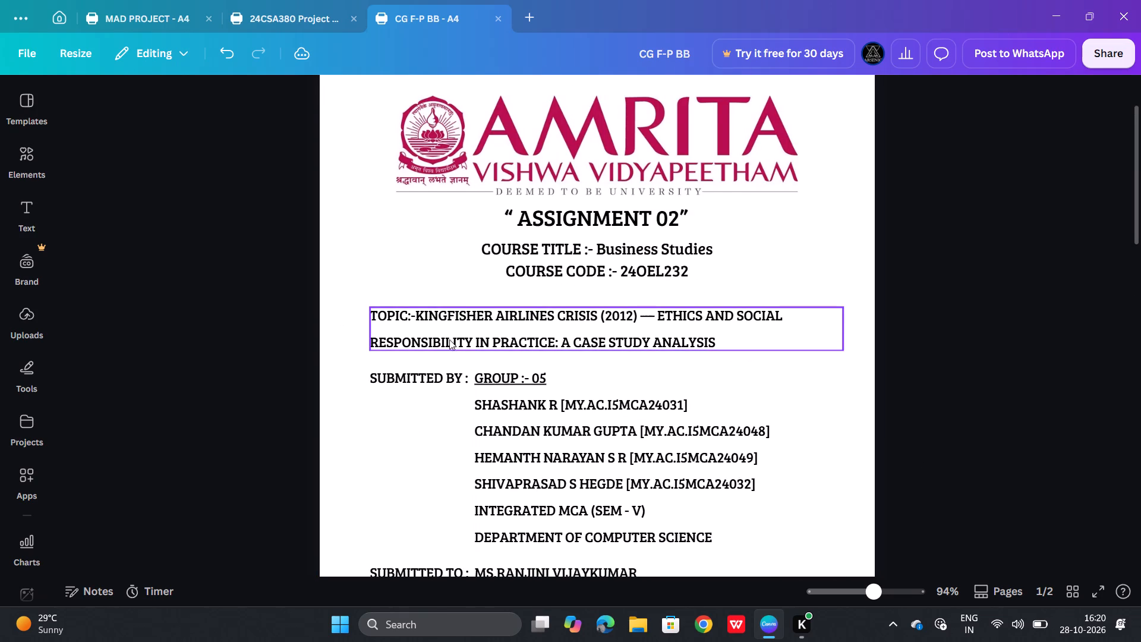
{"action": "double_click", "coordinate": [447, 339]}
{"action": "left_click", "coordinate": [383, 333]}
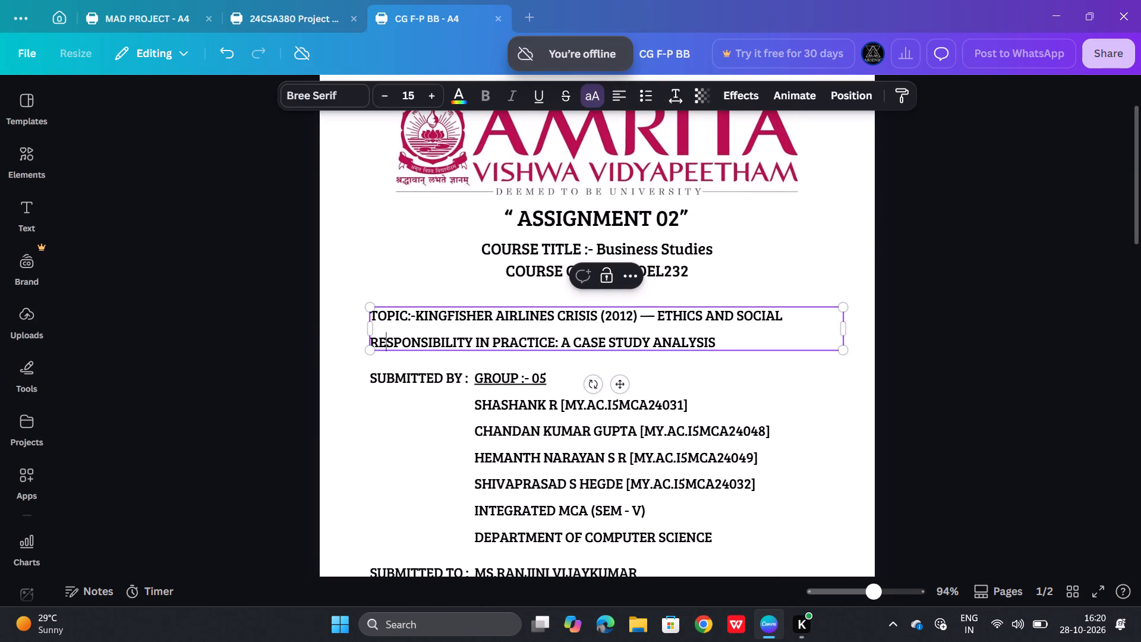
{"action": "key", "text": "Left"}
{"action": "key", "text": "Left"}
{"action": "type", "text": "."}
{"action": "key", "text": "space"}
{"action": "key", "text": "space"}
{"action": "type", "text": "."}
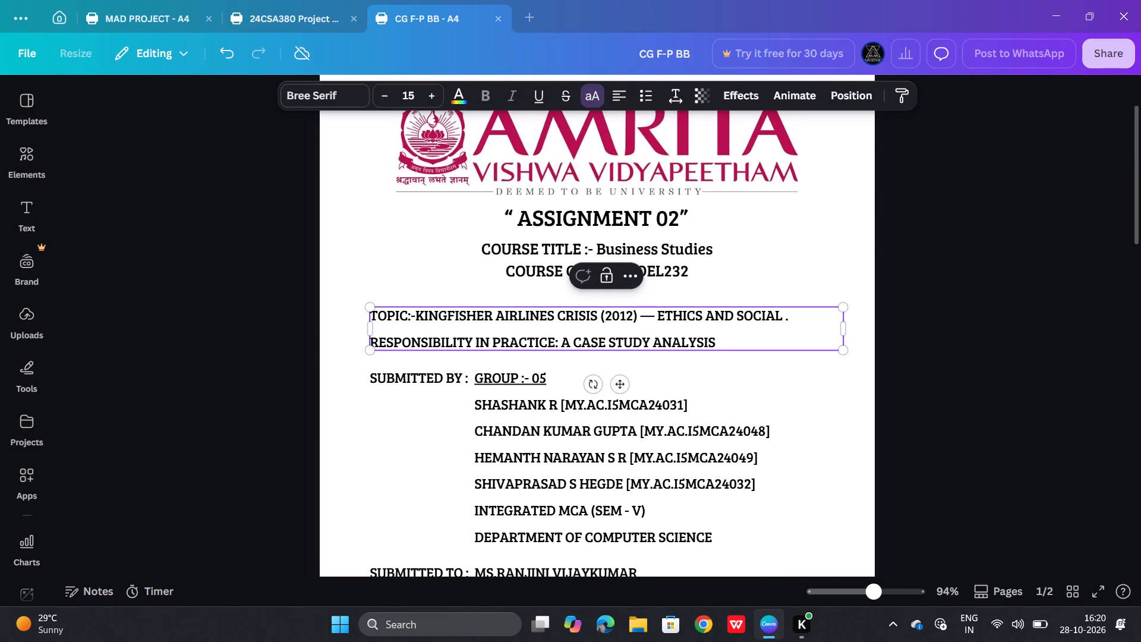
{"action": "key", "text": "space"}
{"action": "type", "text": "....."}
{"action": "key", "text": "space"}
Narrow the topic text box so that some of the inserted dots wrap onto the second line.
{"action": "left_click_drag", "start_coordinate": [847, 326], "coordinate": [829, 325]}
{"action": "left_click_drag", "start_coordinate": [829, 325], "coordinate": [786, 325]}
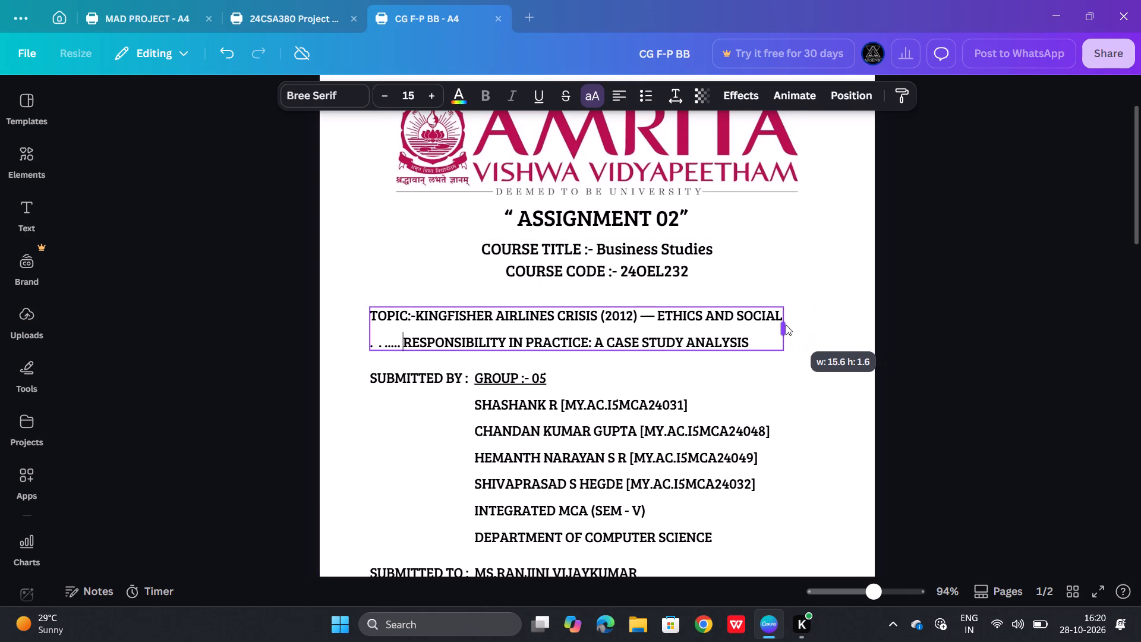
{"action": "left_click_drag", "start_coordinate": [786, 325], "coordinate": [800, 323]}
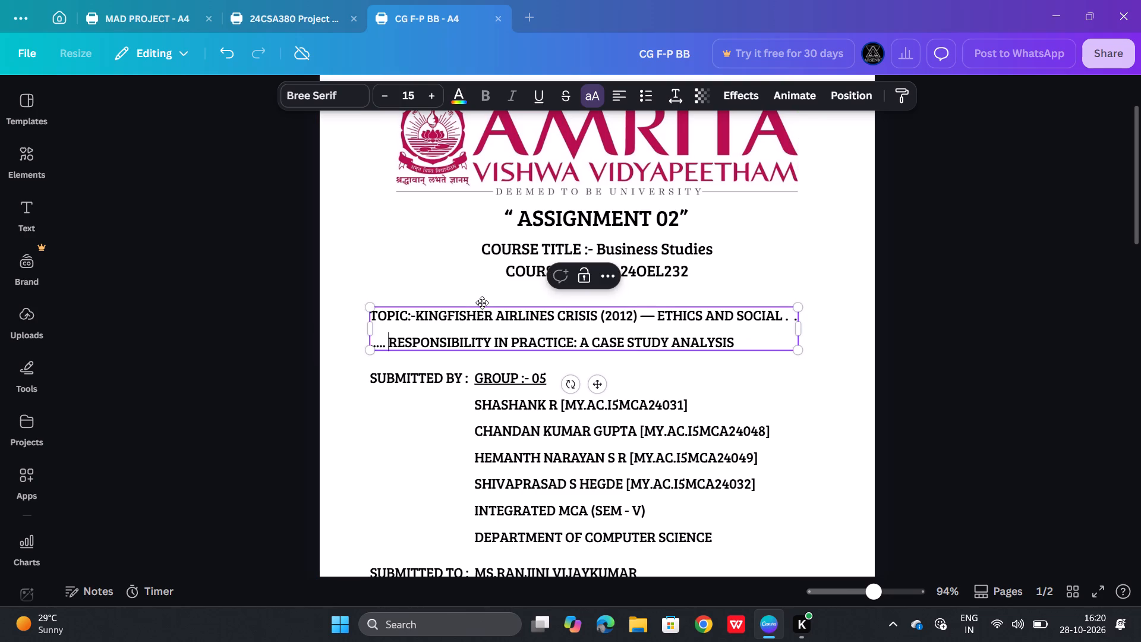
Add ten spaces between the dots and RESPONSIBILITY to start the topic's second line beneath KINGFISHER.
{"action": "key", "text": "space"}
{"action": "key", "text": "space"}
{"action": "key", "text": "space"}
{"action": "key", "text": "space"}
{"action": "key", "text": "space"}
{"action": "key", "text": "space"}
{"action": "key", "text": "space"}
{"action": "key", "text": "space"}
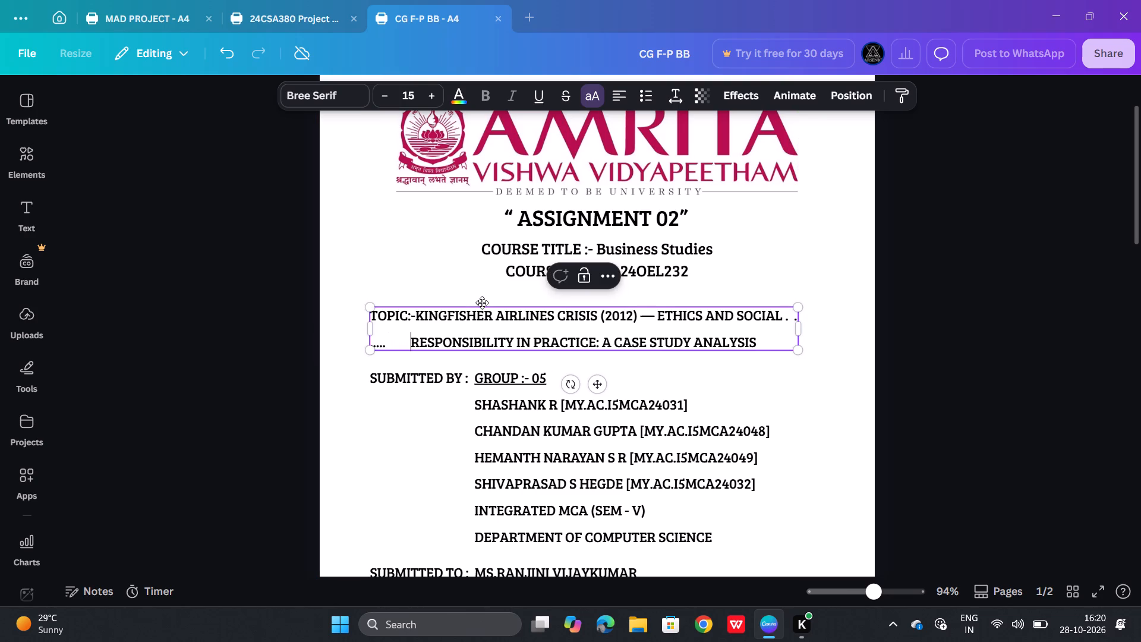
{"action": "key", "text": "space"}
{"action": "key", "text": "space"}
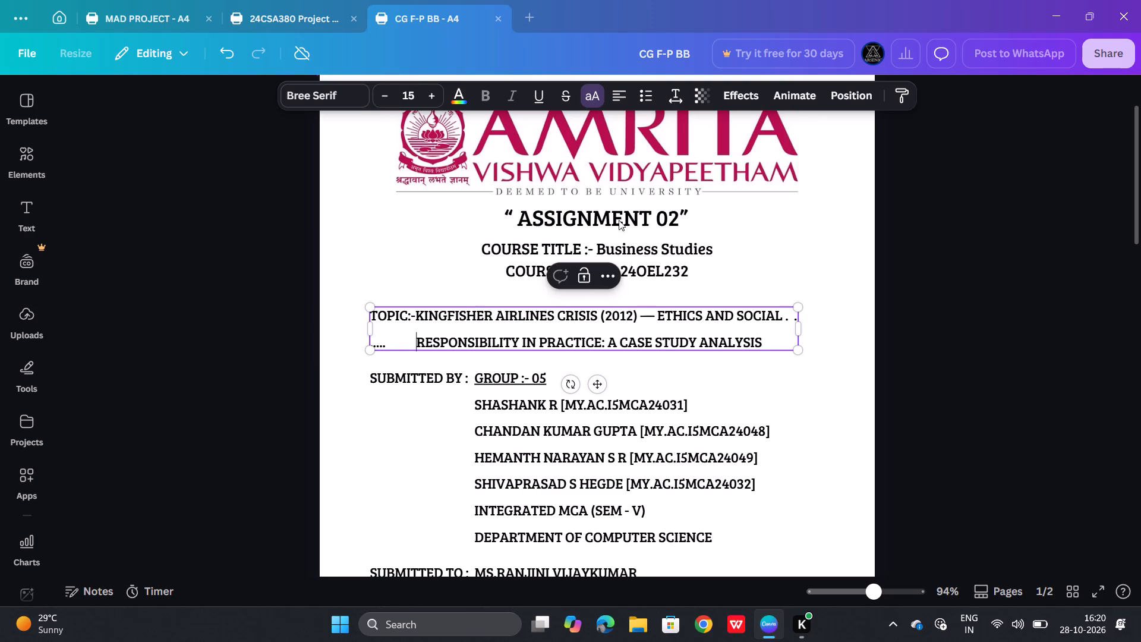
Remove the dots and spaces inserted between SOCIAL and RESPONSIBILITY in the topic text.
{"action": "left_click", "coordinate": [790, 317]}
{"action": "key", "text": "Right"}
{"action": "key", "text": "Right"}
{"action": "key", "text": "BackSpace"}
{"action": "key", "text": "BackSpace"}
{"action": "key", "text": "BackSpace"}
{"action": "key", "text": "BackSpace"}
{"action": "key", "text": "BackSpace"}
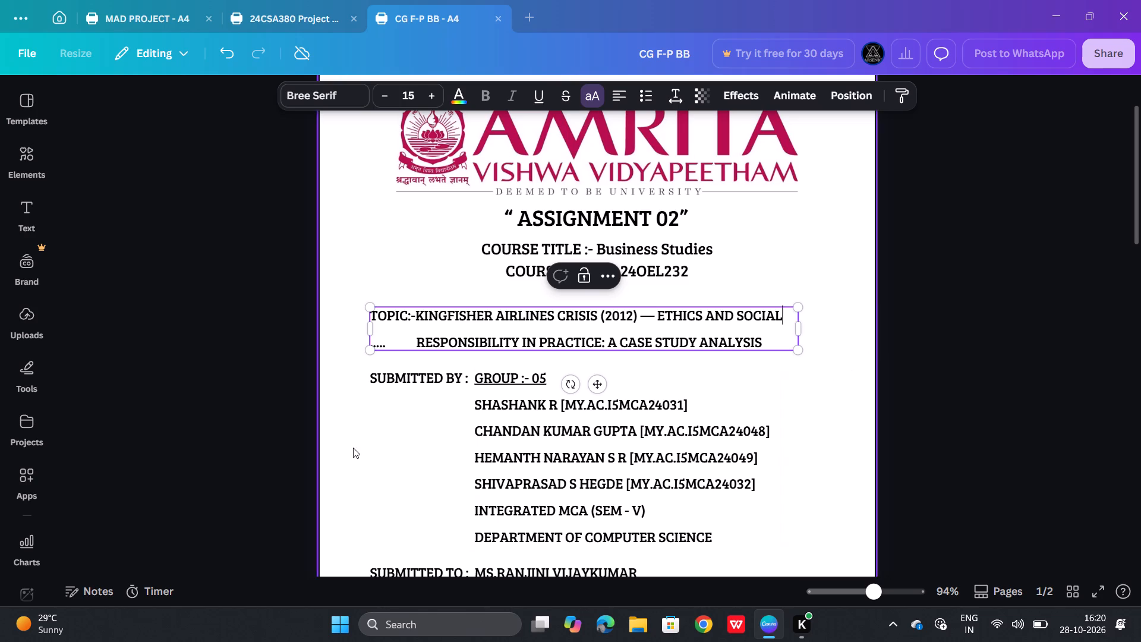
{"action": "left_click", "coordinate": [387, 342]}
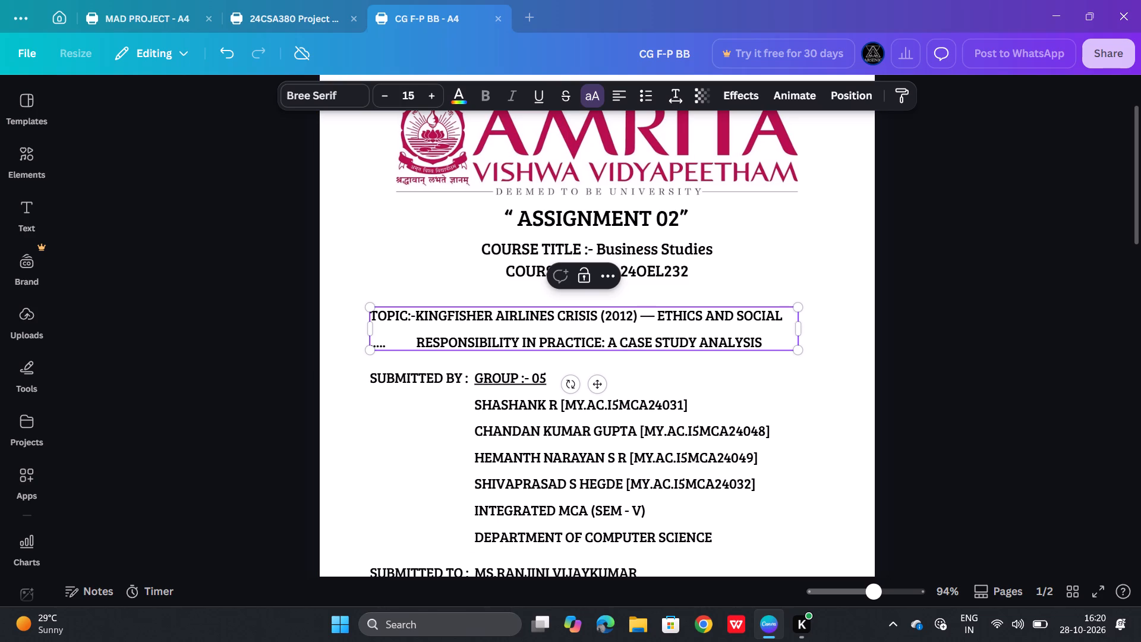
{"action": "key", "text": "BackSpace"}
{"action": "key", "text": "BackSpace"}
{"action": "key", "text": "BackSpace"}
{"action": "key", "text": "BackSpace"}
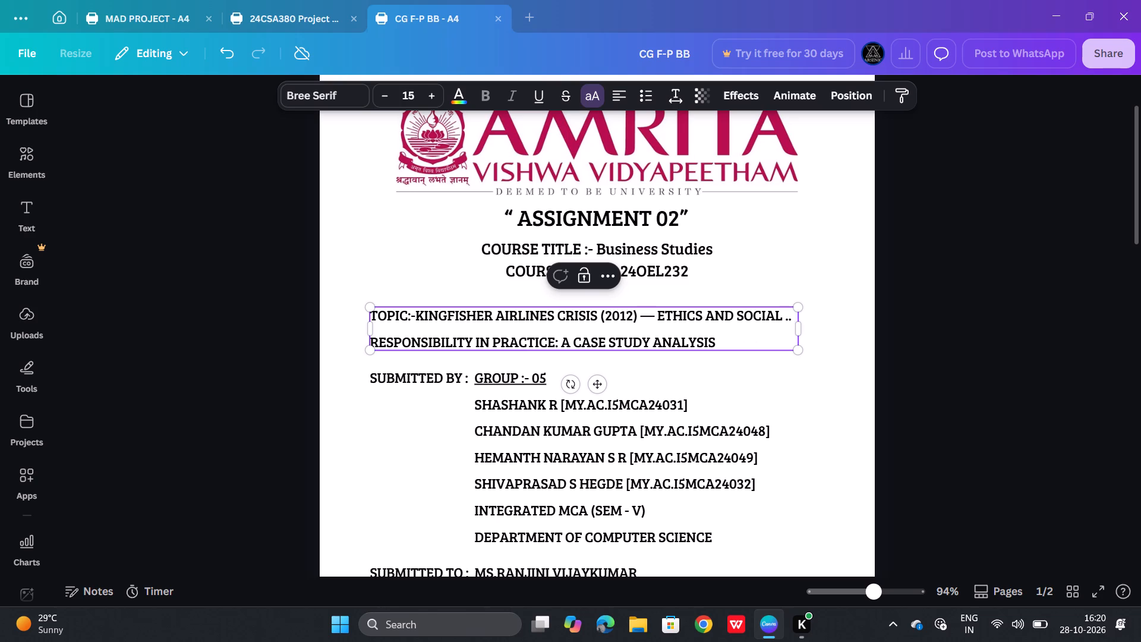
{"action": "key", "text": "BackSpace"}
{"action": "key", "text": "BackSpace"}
Narrow the topic text box to a width of about 15.7, ending just past the word SOCIAL.
{"action": "left_click_drag", "start_coordinate": [801, 332], "coordinate": [789, 326]}
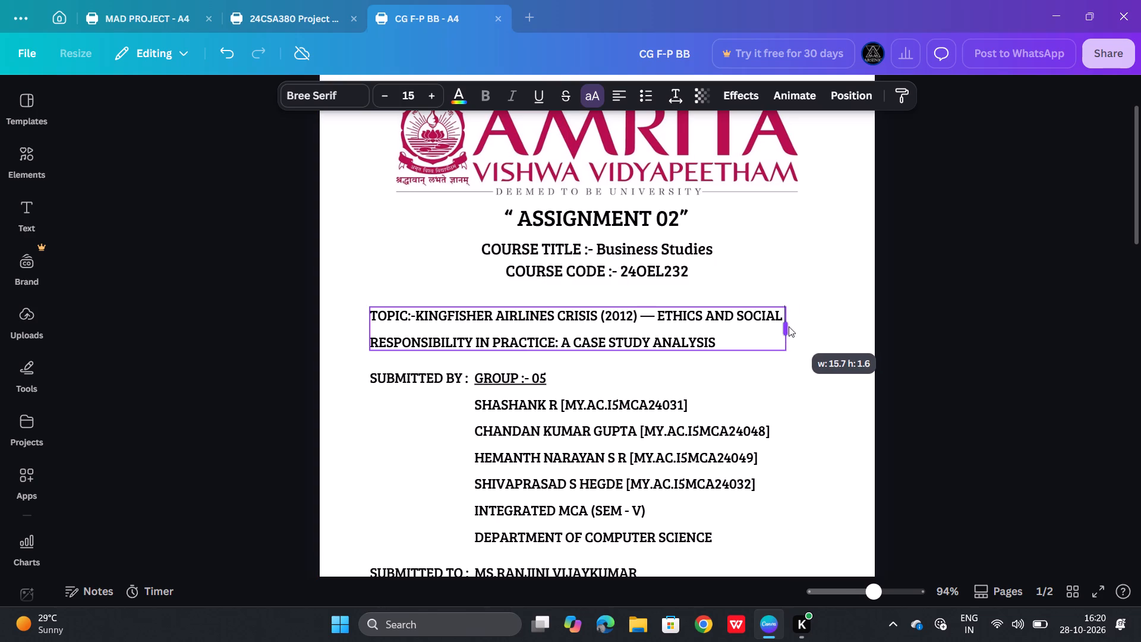
{"action": "left_click_drag", "start_coordinate": [789, 326], "coordinate": [787, 326]}
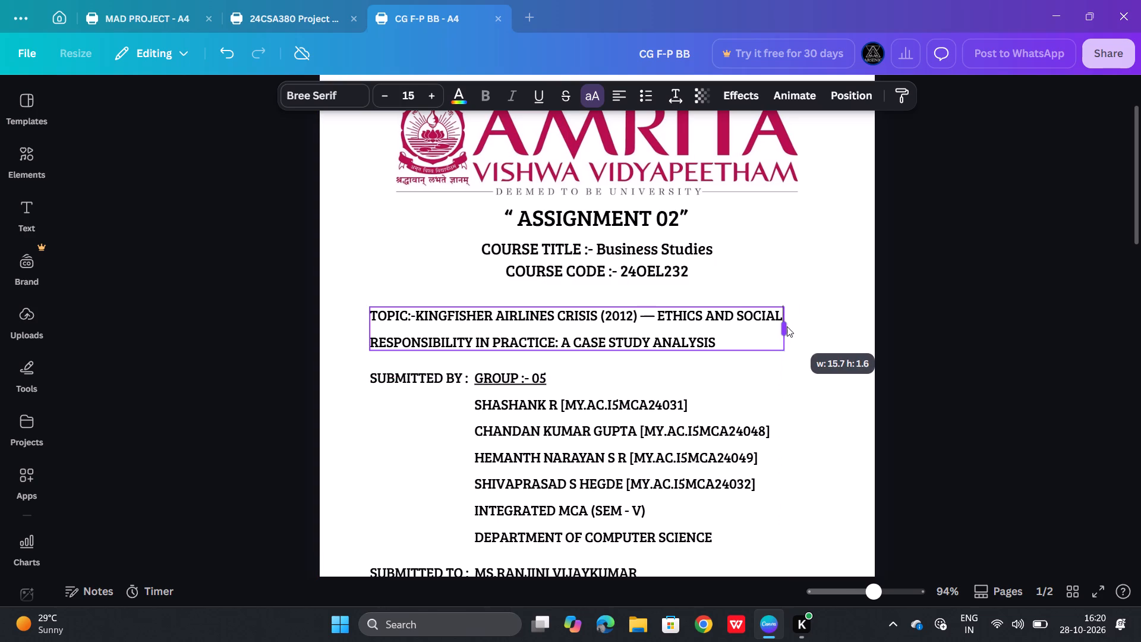
{"action": "left_click_drag", "start_coordinate": [787, 326], "coordinate": [788, 326]}
{"action": "left_click", "coordinate": [849, 300]}
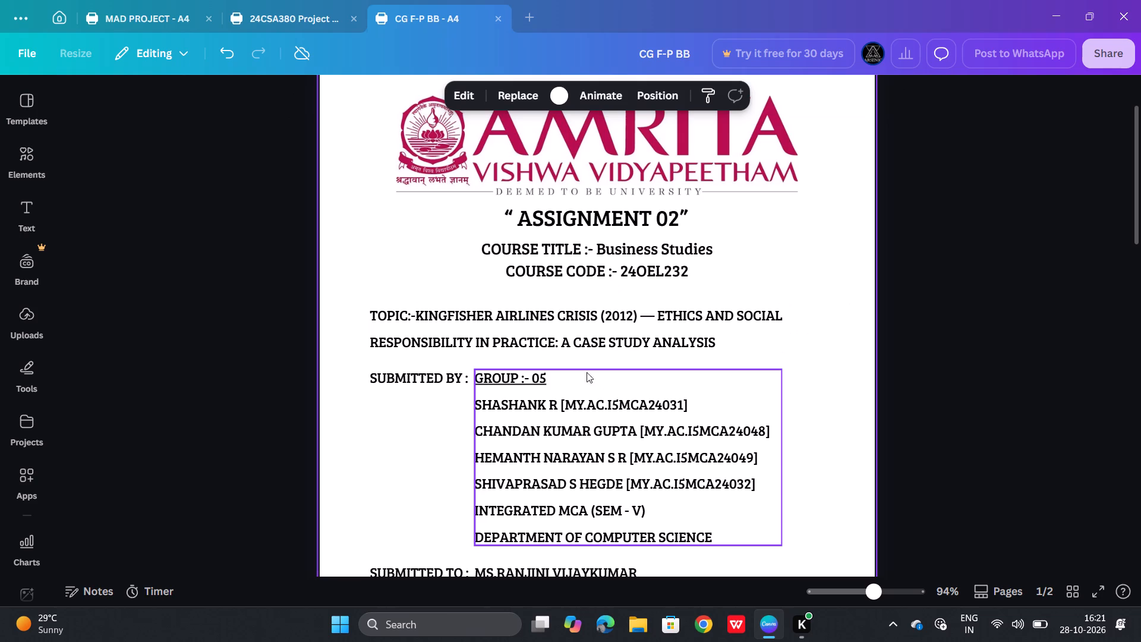
Insert a full stop and 16 spaces before RESPONSIBILITY to indent the topic's second line beneath KINGFISHER.
{"action": "left_click", "coordinate": [386, 344]}
{"action": "left_click", "coordinate": [380, 340]}
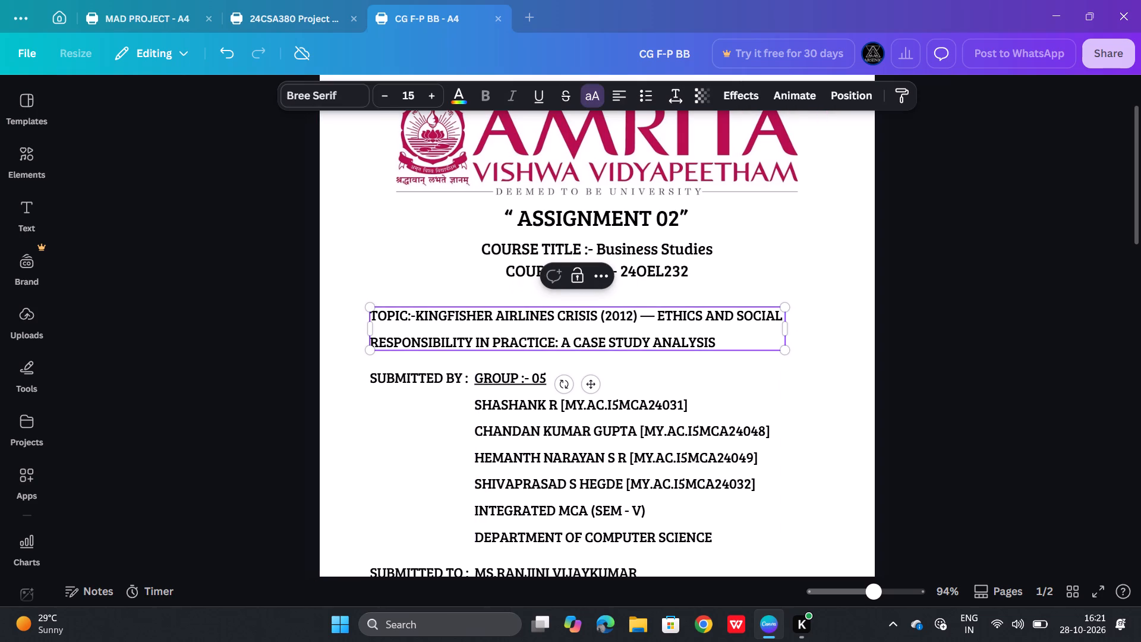
{"action": "key", "text": "Left"}
{"action": "type", "text": "."}
{"action": "key", "text": "space"}
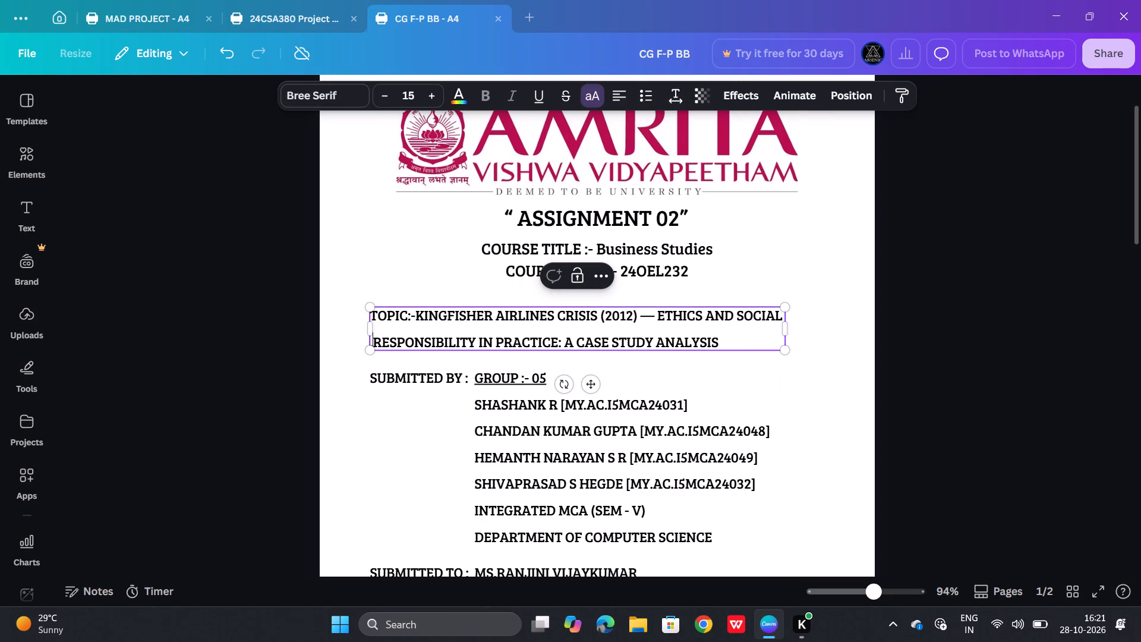
{"action": "key", "text": "space"}
{"action": "key", "text": "space"}
{"action": "key", "text": "space"}
{"action": "key", "text": "space"}
{"action": "key", "text": "space"}
{"action": "key", "text": "space"}
{"action": "key", "text": "space"}
{"action": "key", "text": "space"}
{"action": "key", "text": "space"}
{"action": "key", "text": "space"}
{"action": "key", "text": "space"}
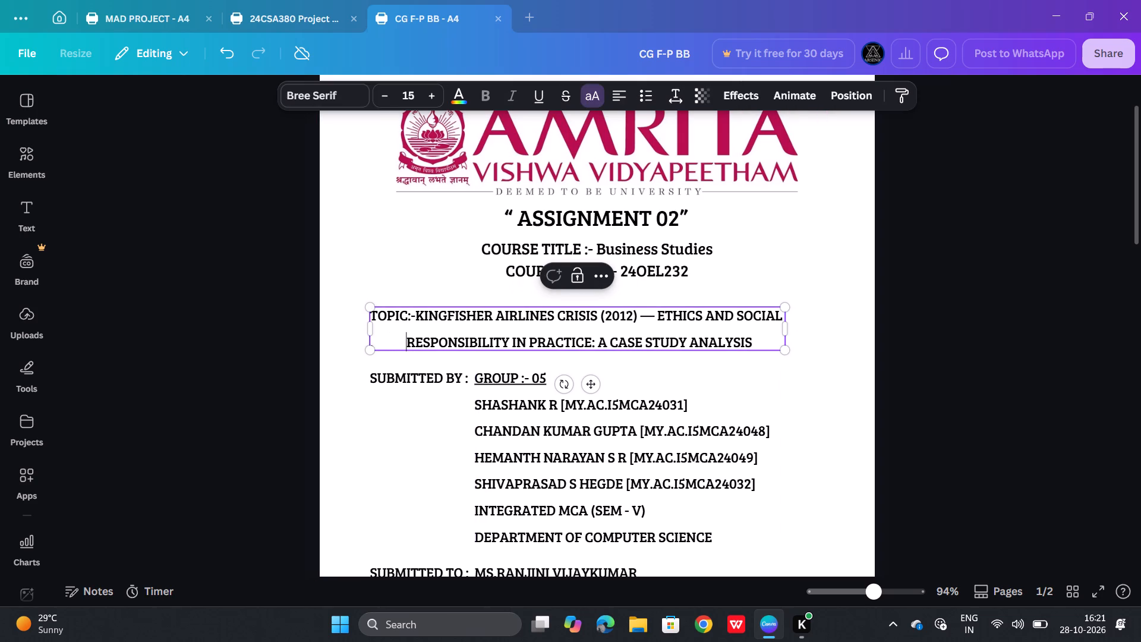
{"action": "key", "text": "space"}
{"action": "key", "text": "space"}
{"action": "key", "text": "space"}
{"action": "key", "text": "space"}
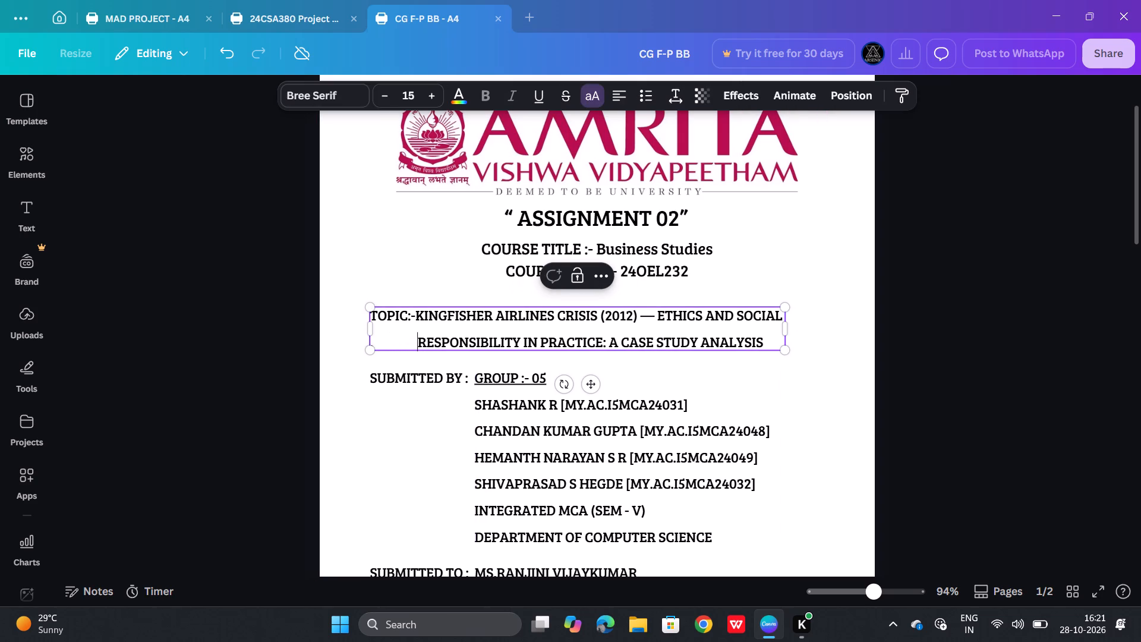
Replace the full stop before the indent spaces with a line break, keeping RESPONSIBILITY indented on the second topic line.
{"action": "key", "text": "Left"}
{"action": "key", "text": "Left"}
{"action": "key", "text": "Left"}
{"action": "key", "text": "Left"}
{"action": "key", "text": "Left"}
{"action": "key", "text": "Left"}
{"action": "key", "text": "Left"}
{"action": "key", "text": "Left"}
{"action": "key", "text": "Left"}
{"action": "key", "text": "Left"}
{"action": "key", "text": "Left"}
{"action": "key", "text": "Left"}
{"action": "key", "text": "Left"}
{"action": "key", "text": "Left"}
{"action": "key", "text": "Left"}
{"action": "key", "text": "Left"}
{"action": "key", "text": "BackSpace"}
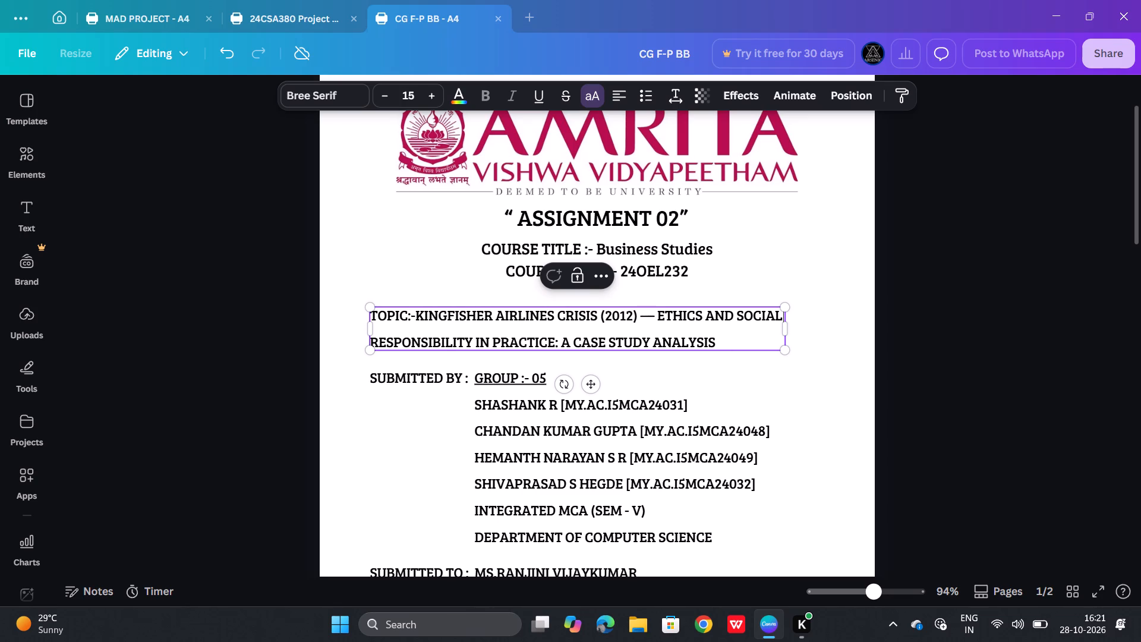
{"action": "key", "text": "Return"}
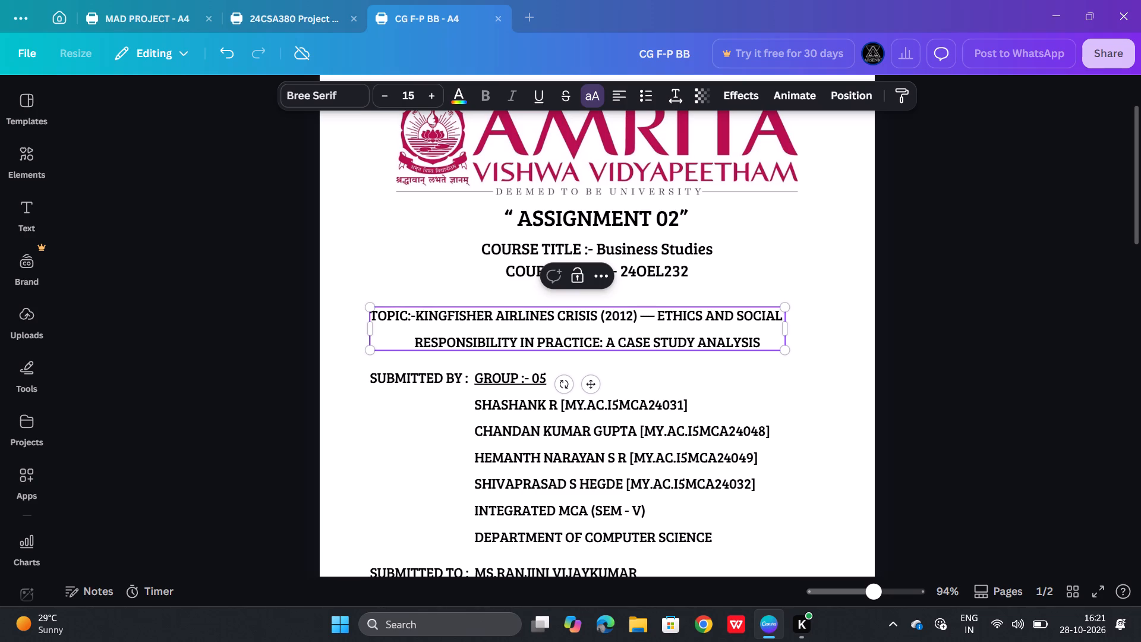
{"action": "left_click", "coordinate": [1064, 479]}
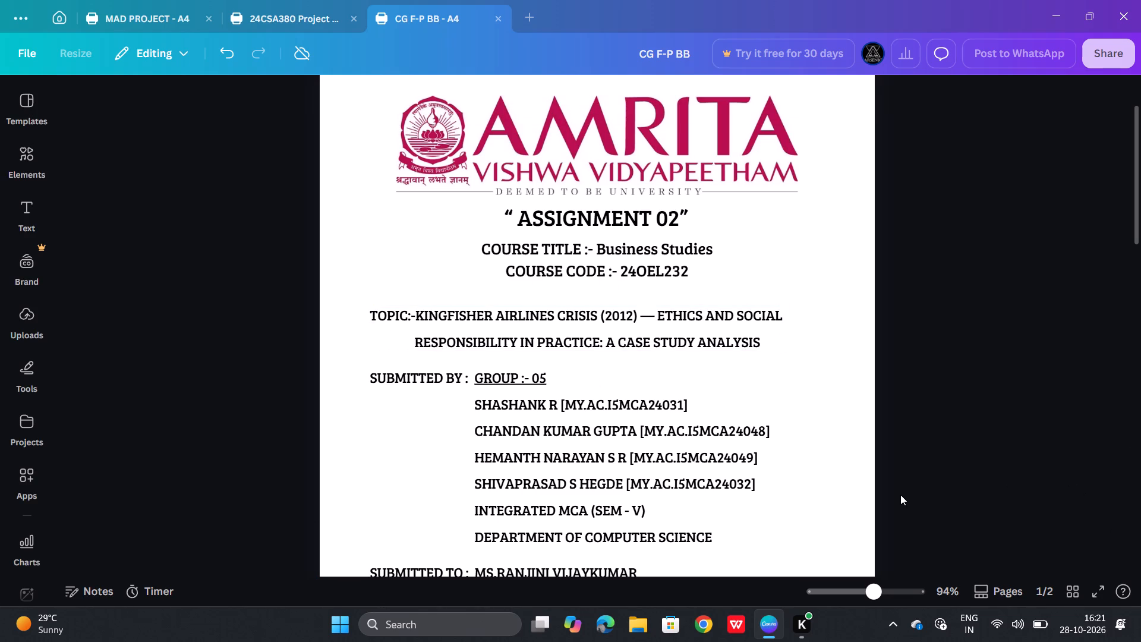
Insert a space between "TOPIC:-" and KINGFISHER in the topic text.
{"action": "left_click", "coordinate": [415, 309]}
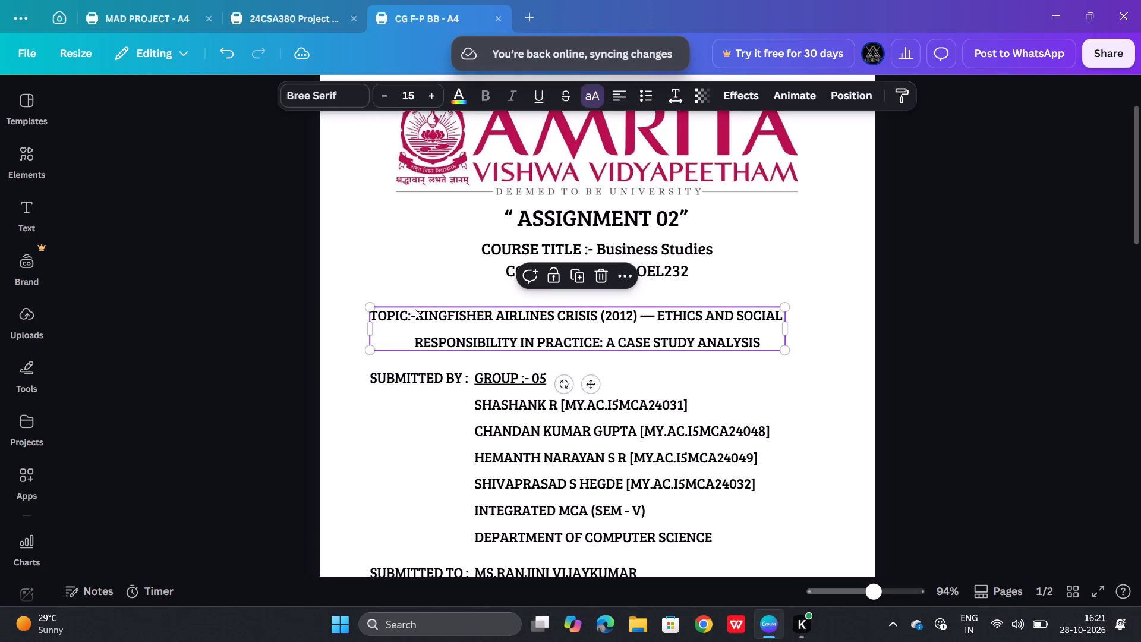
{"action": "left_click", "coordinate": [415, 311]}
{"action": "key", "text": "space"}
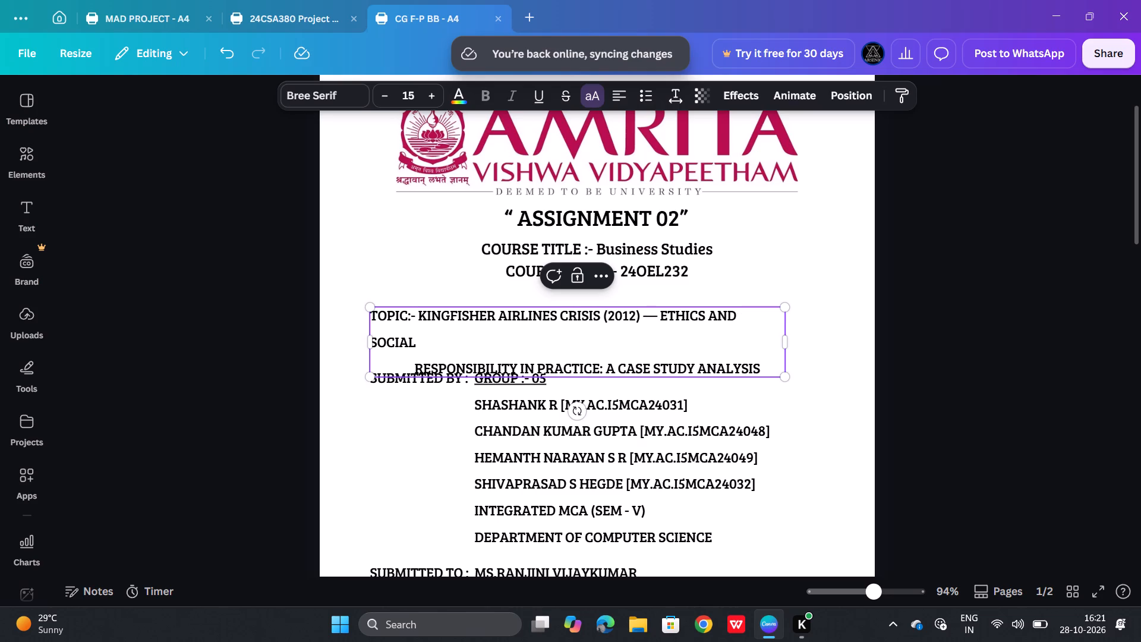
Insert a space between TOPIC and ":-" in the topic text.
{"action": "left_click", "coordinate": [404, 313]}
{"action": "key", "text": "space"}
Widen the topic text box so that SOCIAL fits on the first line.
{"action": "left_click_drag", "start_coordinate": [785, 336], "coordinate": [822, 331]}
{"action": "left_click", "coordinate": [1071, 331]}
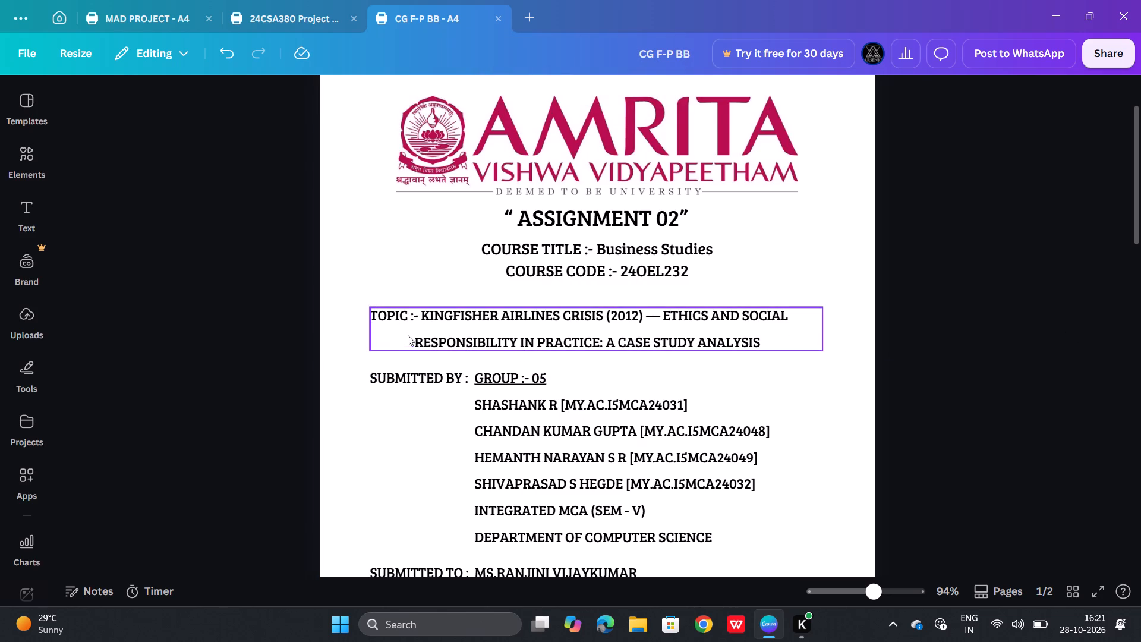
Add two more spaces before RESPONSIBILITY to align the topic's second line beneath KINGFISHER.
{"action": "left_click", "coordinate": [409, 338]}
{"action": "left_click", "coordinate": [413, 341]}
{"action": "key", "text": "space"}
{"action": "key", "text": "space"}
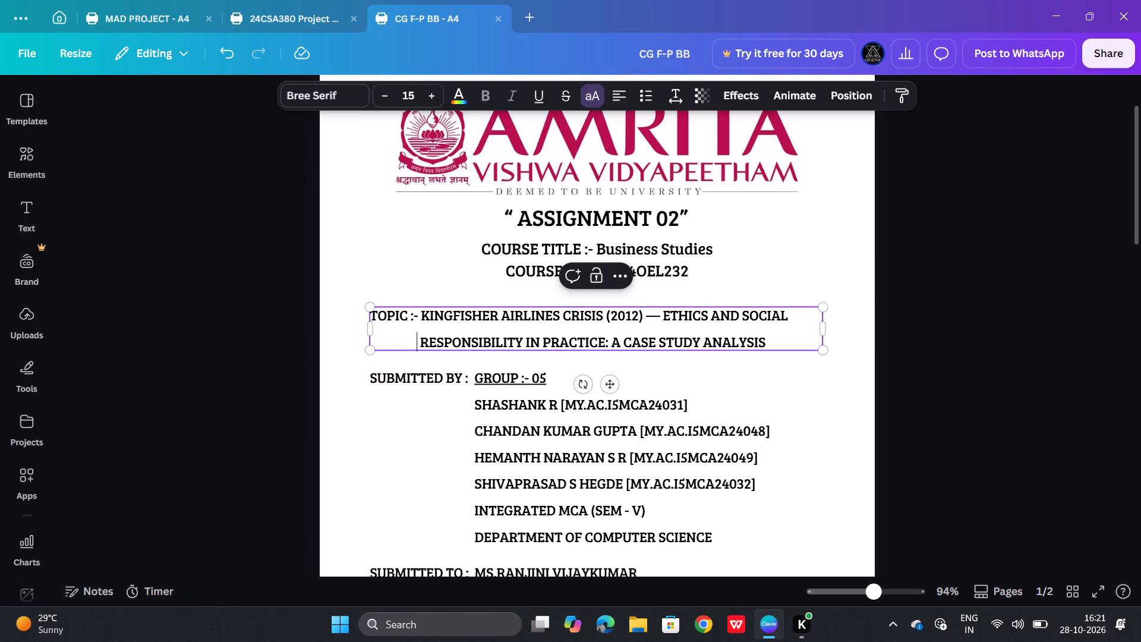
{"action": "key", "text": "space"}
{"action": "key", "text": "BackSpace"}
{"action": "left_click", "coordinate": [980, 326]}
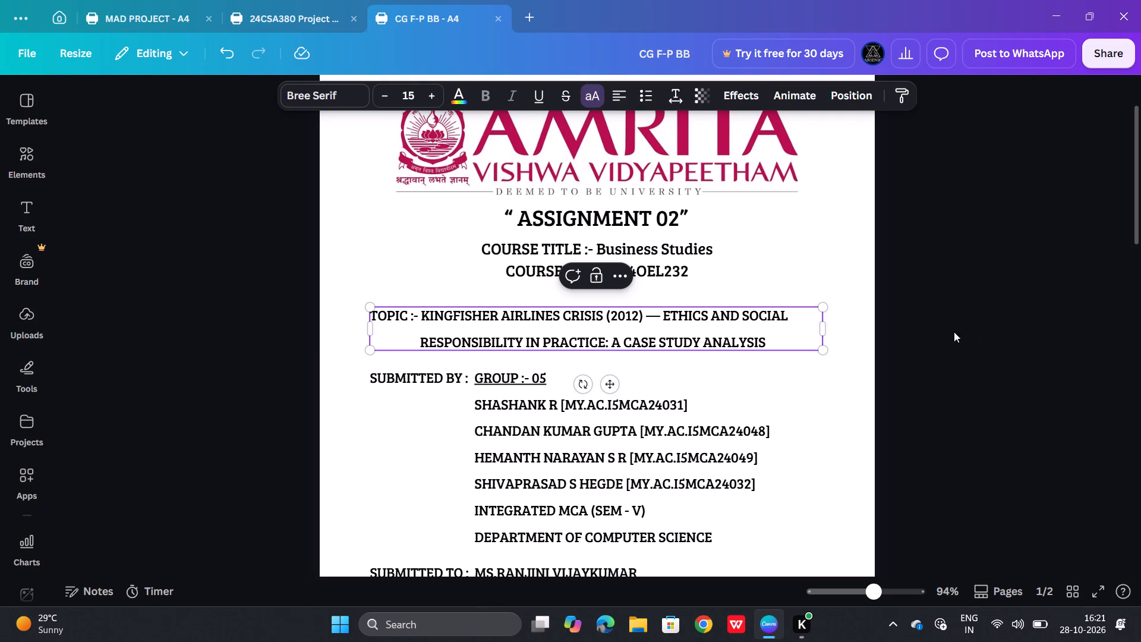
Reduce the topic text's line spacing to bring its two lines closer together.
{"action": "left_click", "coordinate": [689, 323]}
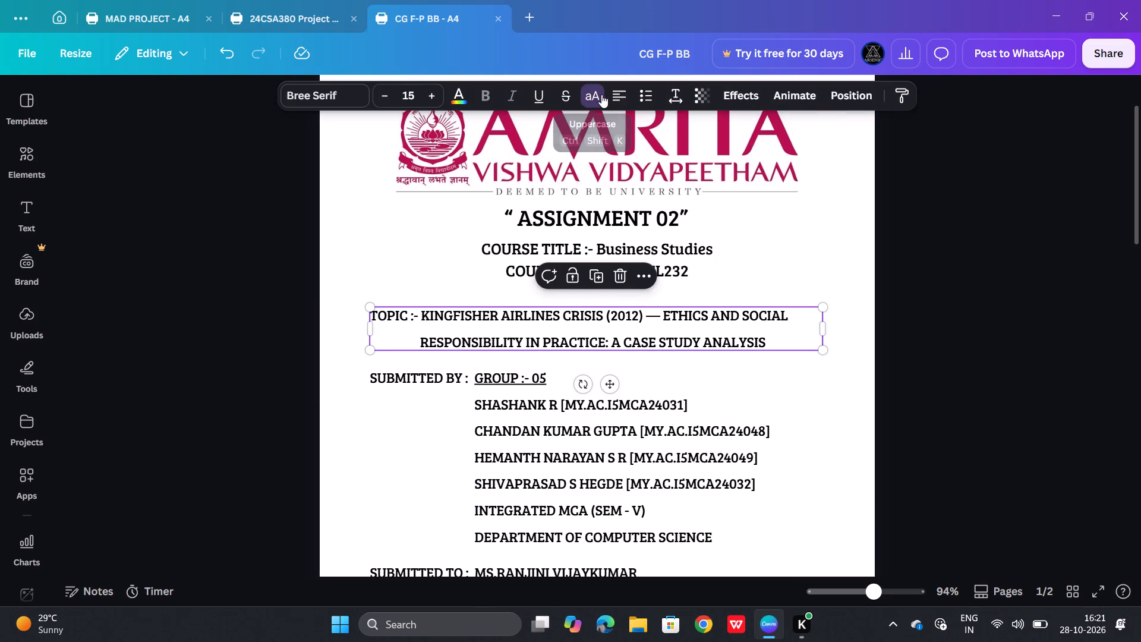
{"action": "left_click", "coordinate": [674, 97]}
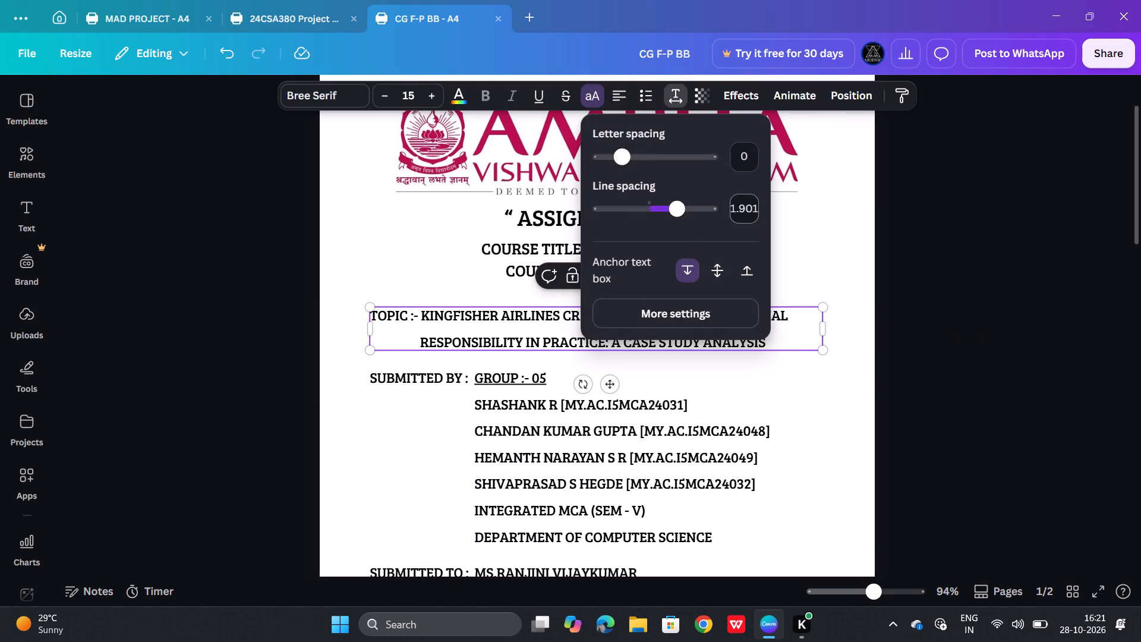
{"action": "left_click_drag", "start_coordinate": [682, 206], "coordinate": [659, 207]}
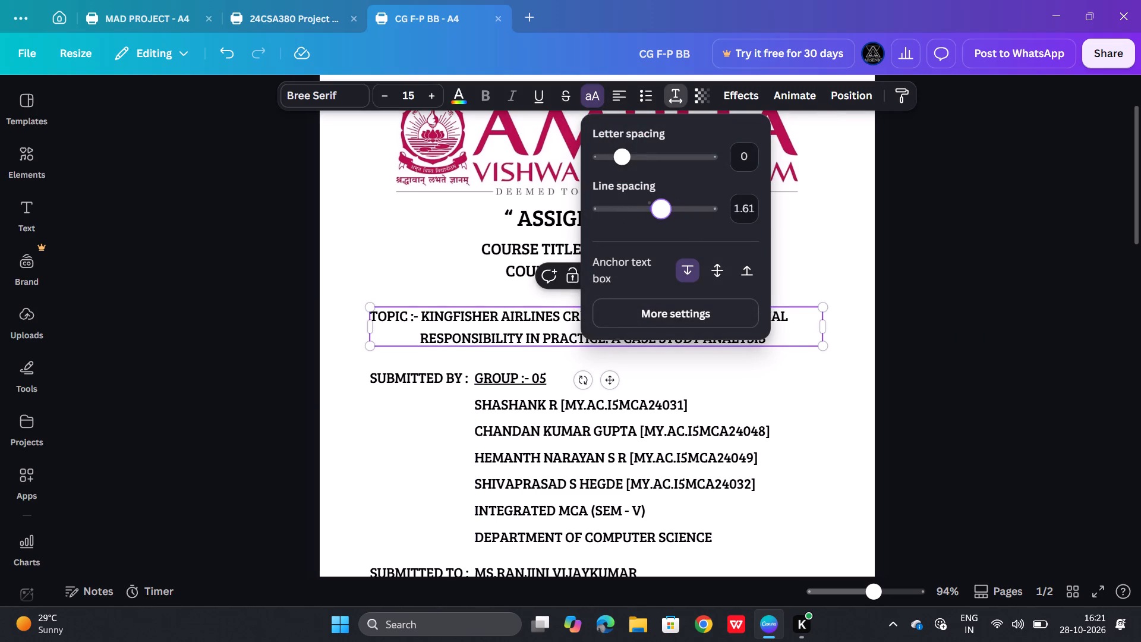
{"action": "left_click_drag", "start_coordinate": [659, 207], "coordinate": [650, 203]}
{"action": "left_click", "coordinate": [930, 253]}
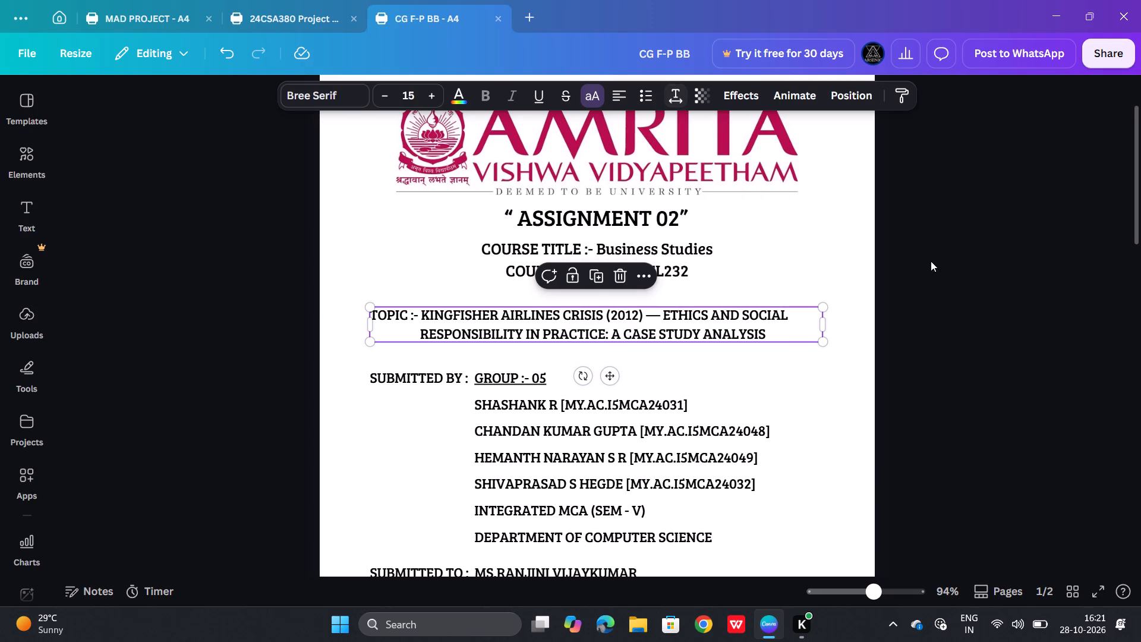
{"action": "left_click", "coordinate": [1033, 341]}
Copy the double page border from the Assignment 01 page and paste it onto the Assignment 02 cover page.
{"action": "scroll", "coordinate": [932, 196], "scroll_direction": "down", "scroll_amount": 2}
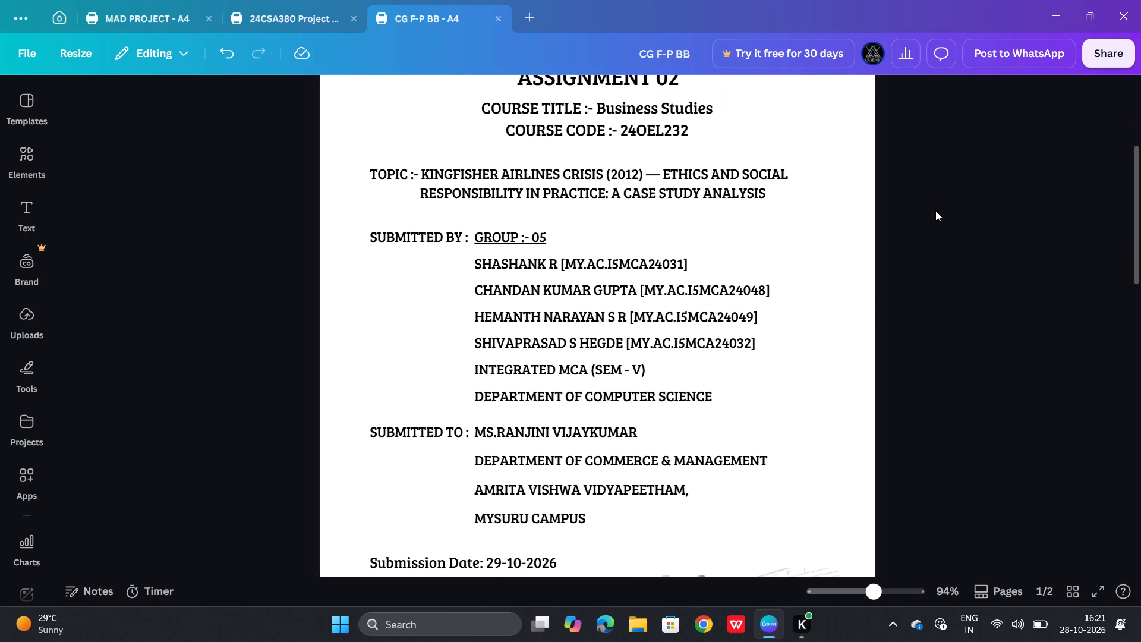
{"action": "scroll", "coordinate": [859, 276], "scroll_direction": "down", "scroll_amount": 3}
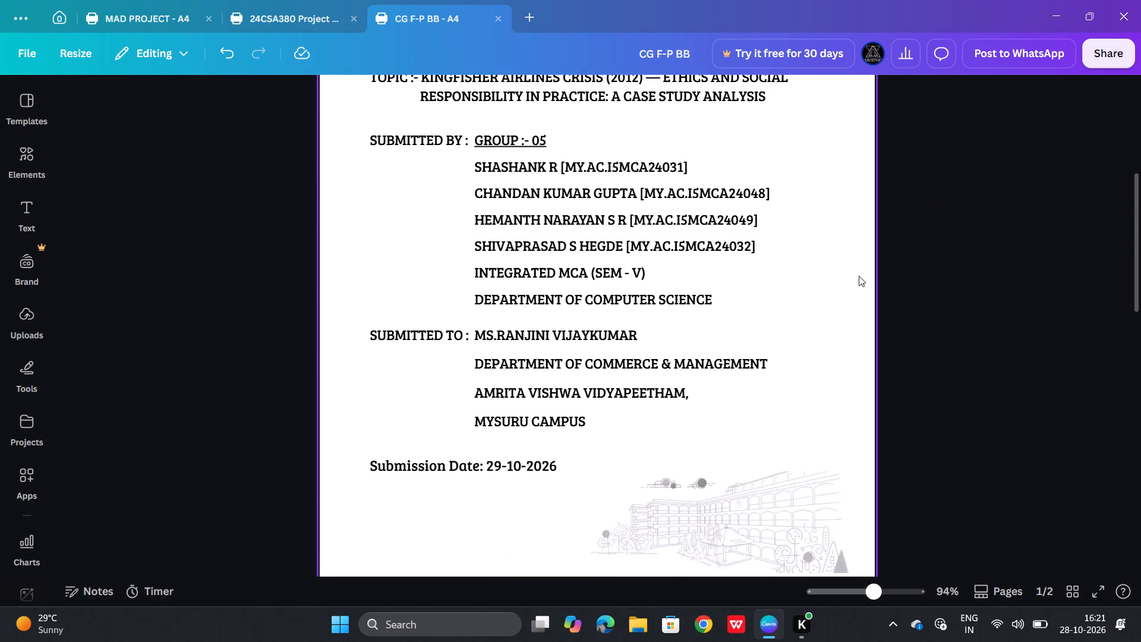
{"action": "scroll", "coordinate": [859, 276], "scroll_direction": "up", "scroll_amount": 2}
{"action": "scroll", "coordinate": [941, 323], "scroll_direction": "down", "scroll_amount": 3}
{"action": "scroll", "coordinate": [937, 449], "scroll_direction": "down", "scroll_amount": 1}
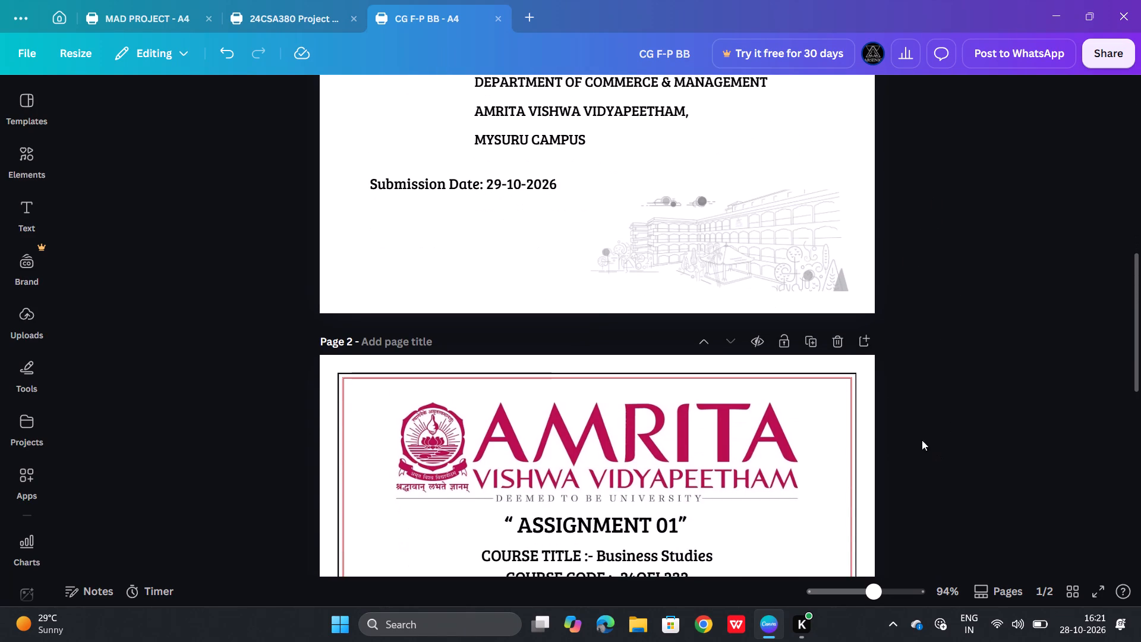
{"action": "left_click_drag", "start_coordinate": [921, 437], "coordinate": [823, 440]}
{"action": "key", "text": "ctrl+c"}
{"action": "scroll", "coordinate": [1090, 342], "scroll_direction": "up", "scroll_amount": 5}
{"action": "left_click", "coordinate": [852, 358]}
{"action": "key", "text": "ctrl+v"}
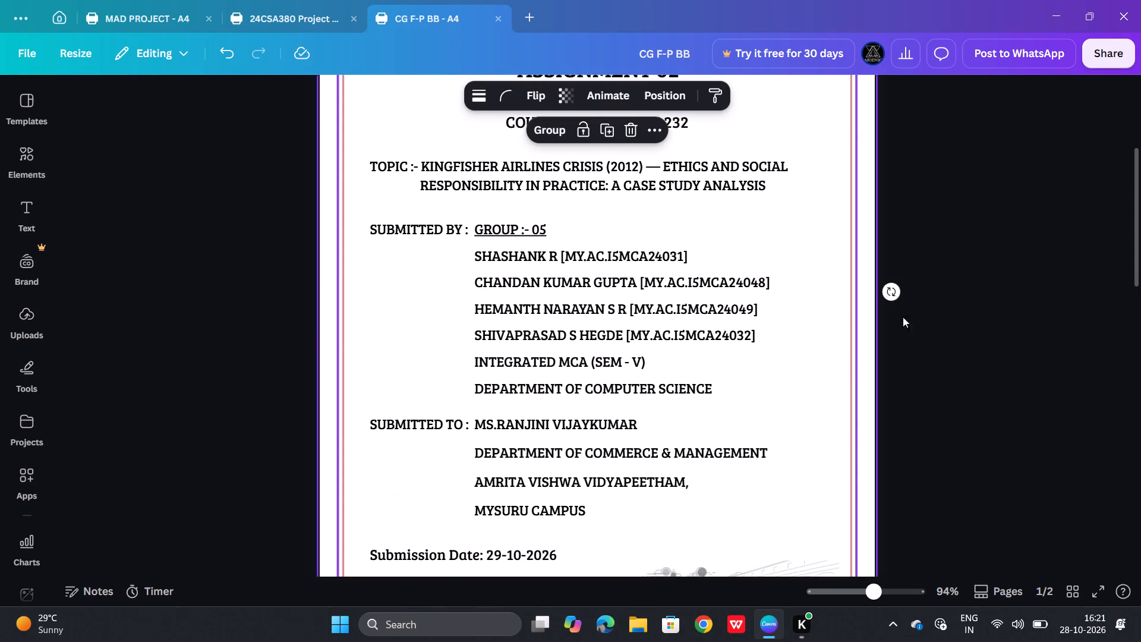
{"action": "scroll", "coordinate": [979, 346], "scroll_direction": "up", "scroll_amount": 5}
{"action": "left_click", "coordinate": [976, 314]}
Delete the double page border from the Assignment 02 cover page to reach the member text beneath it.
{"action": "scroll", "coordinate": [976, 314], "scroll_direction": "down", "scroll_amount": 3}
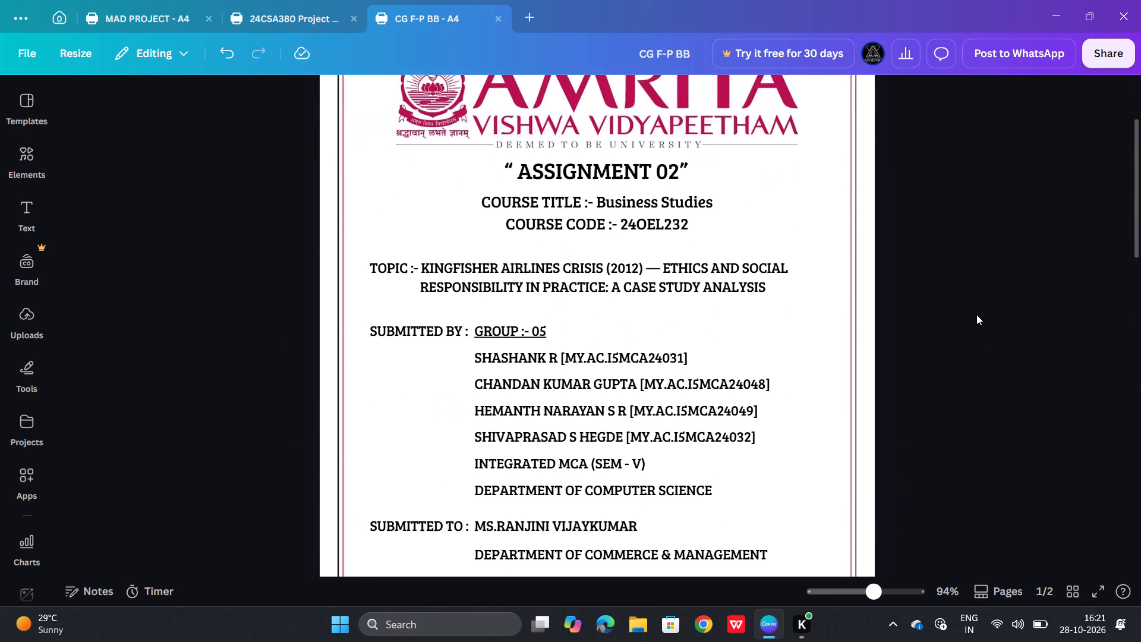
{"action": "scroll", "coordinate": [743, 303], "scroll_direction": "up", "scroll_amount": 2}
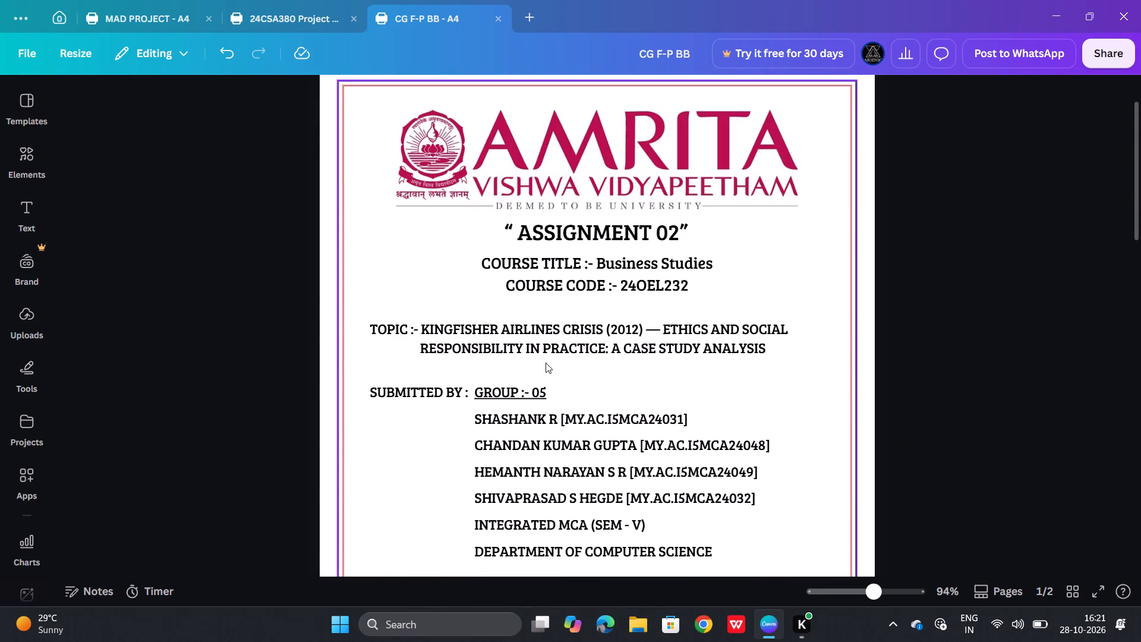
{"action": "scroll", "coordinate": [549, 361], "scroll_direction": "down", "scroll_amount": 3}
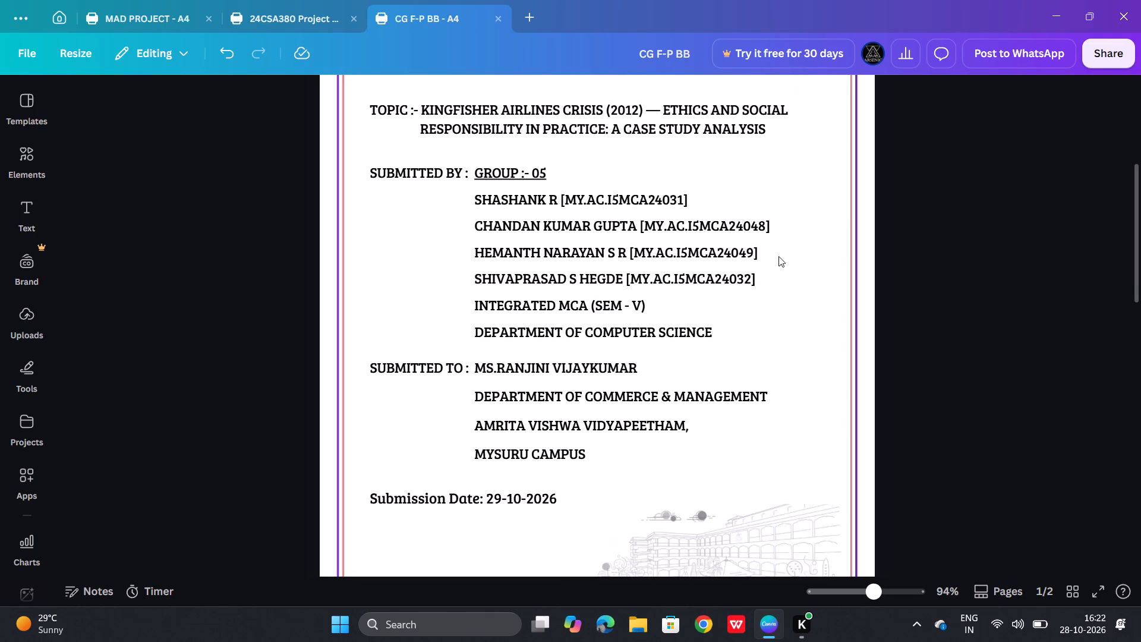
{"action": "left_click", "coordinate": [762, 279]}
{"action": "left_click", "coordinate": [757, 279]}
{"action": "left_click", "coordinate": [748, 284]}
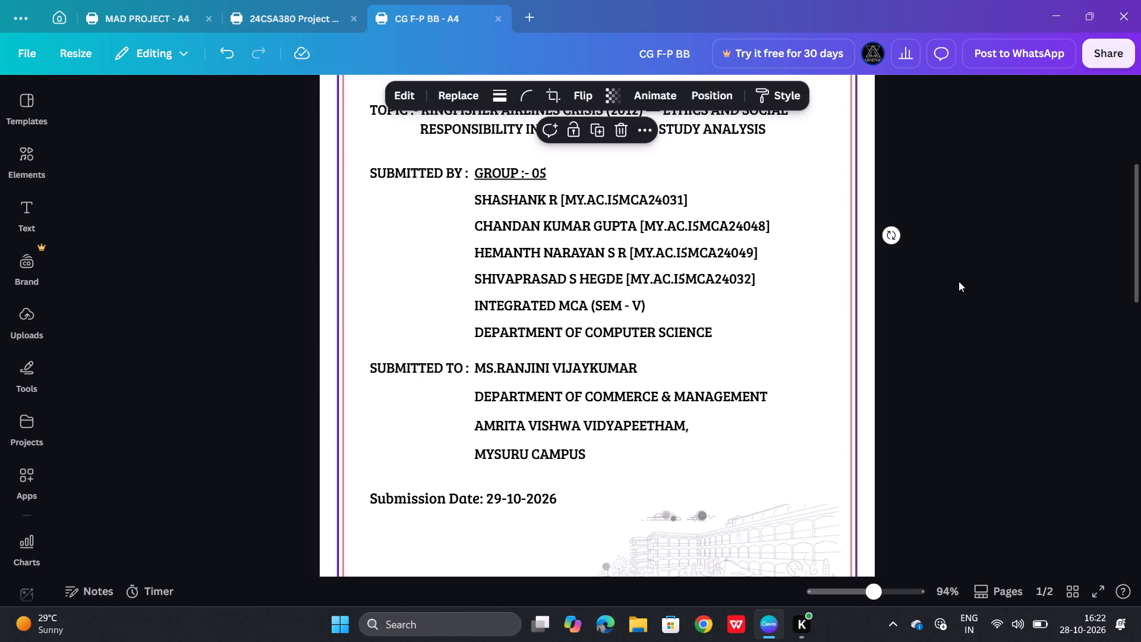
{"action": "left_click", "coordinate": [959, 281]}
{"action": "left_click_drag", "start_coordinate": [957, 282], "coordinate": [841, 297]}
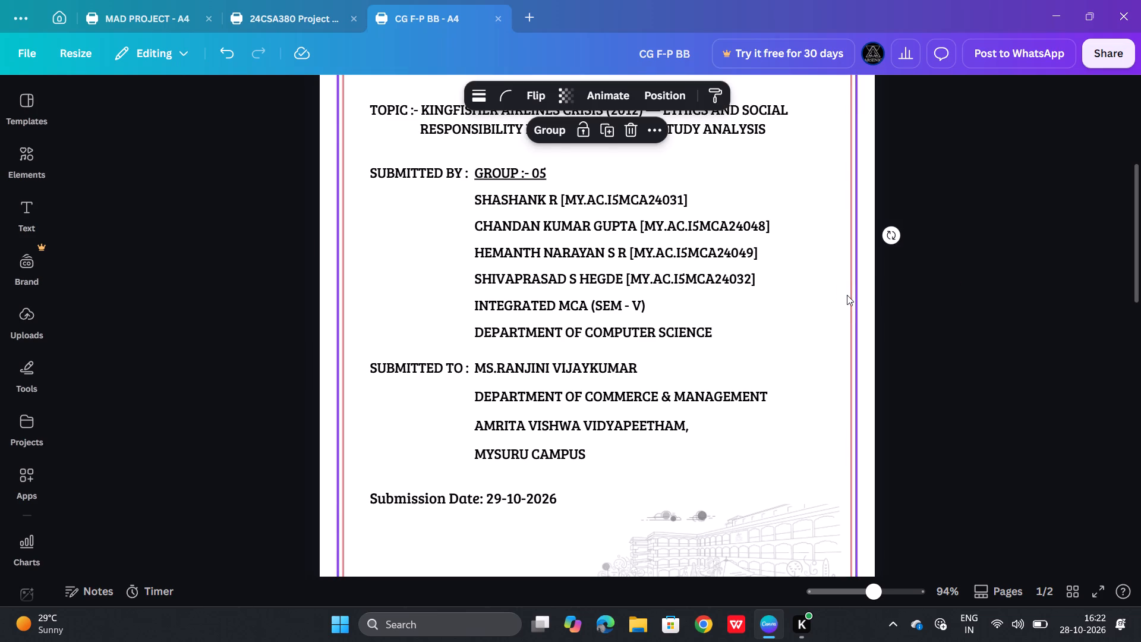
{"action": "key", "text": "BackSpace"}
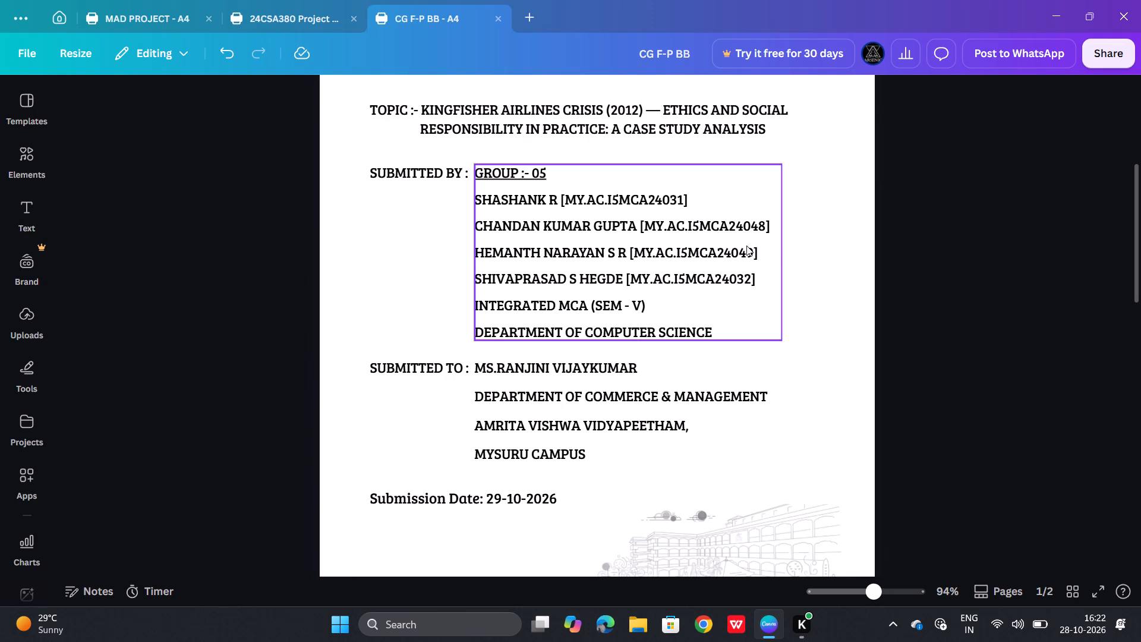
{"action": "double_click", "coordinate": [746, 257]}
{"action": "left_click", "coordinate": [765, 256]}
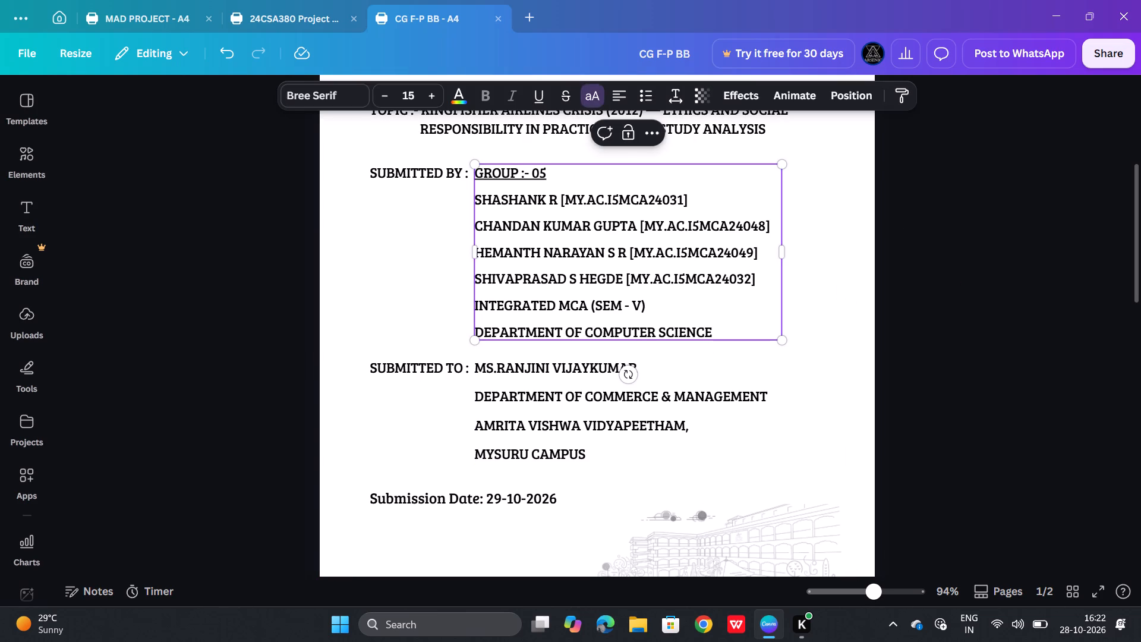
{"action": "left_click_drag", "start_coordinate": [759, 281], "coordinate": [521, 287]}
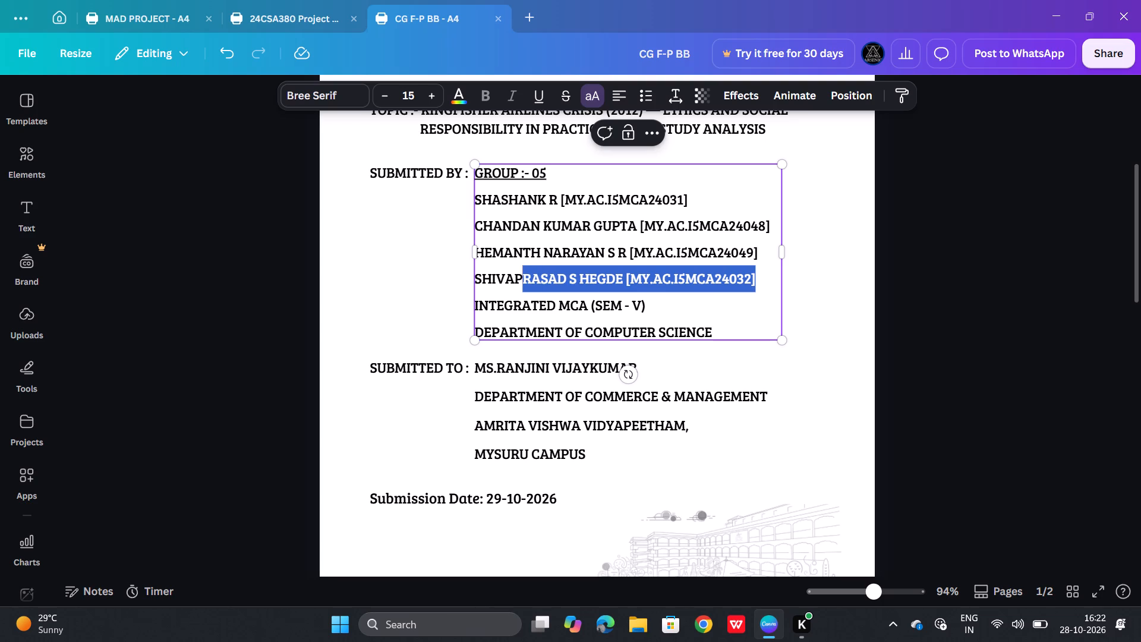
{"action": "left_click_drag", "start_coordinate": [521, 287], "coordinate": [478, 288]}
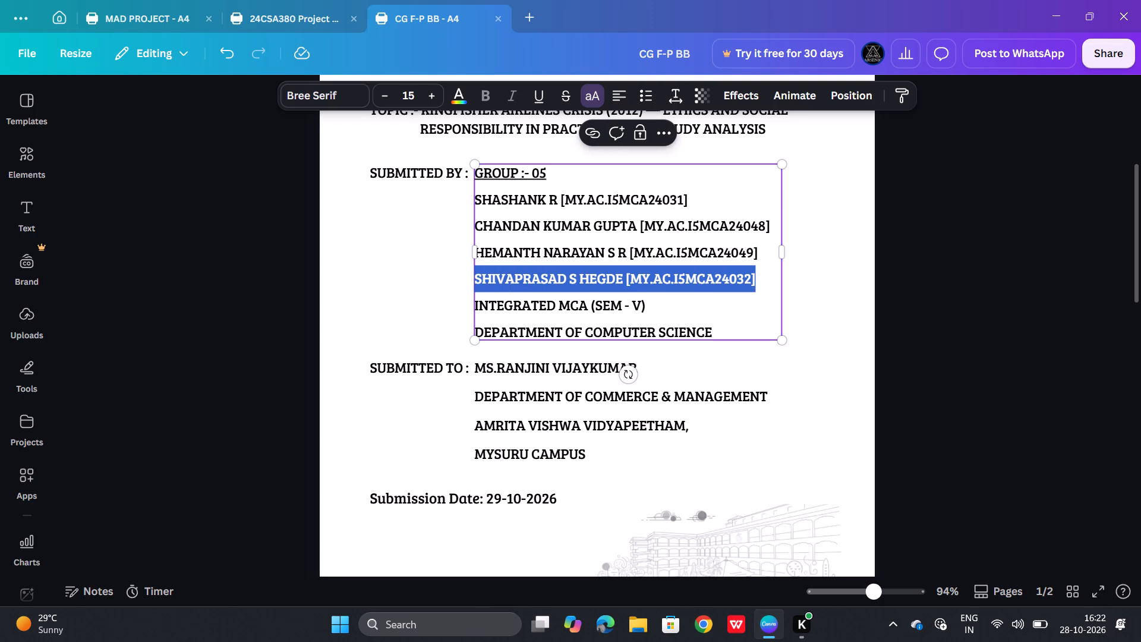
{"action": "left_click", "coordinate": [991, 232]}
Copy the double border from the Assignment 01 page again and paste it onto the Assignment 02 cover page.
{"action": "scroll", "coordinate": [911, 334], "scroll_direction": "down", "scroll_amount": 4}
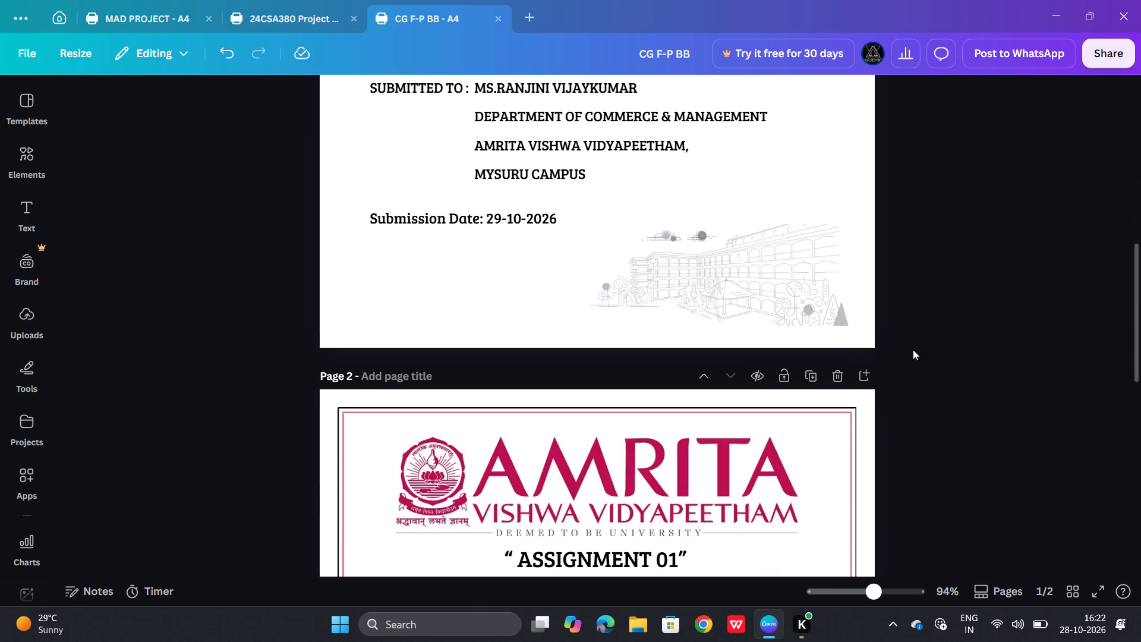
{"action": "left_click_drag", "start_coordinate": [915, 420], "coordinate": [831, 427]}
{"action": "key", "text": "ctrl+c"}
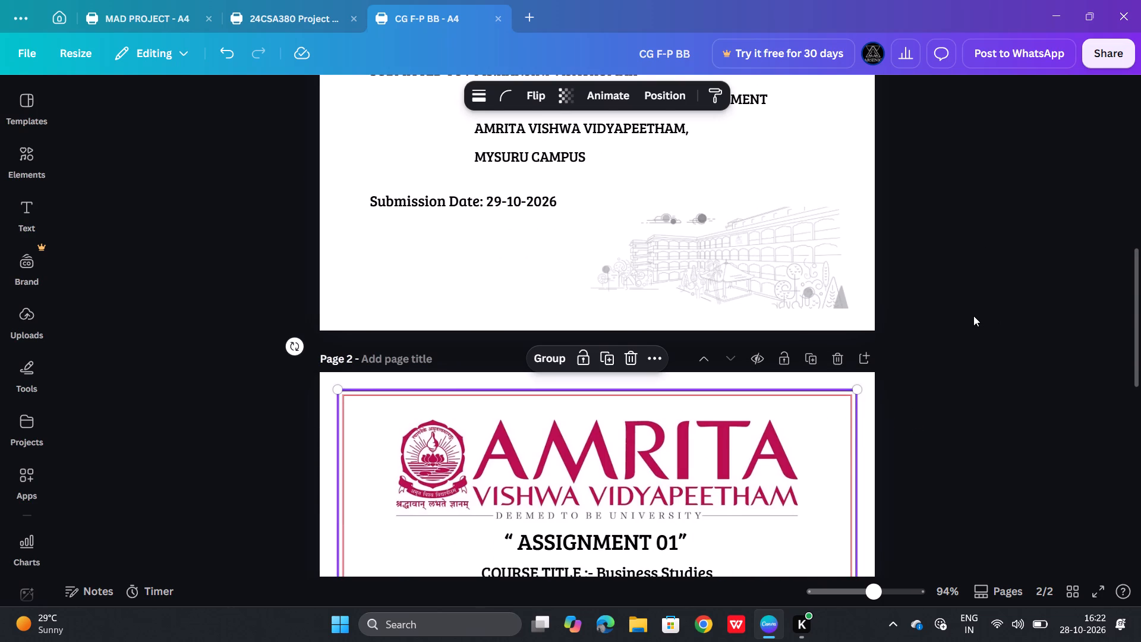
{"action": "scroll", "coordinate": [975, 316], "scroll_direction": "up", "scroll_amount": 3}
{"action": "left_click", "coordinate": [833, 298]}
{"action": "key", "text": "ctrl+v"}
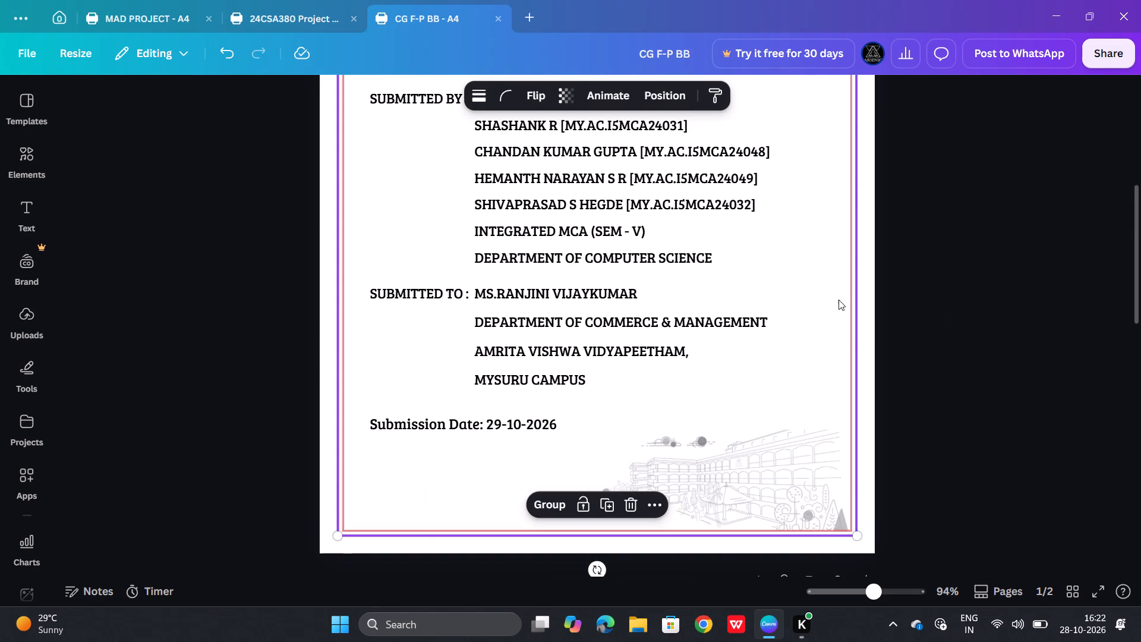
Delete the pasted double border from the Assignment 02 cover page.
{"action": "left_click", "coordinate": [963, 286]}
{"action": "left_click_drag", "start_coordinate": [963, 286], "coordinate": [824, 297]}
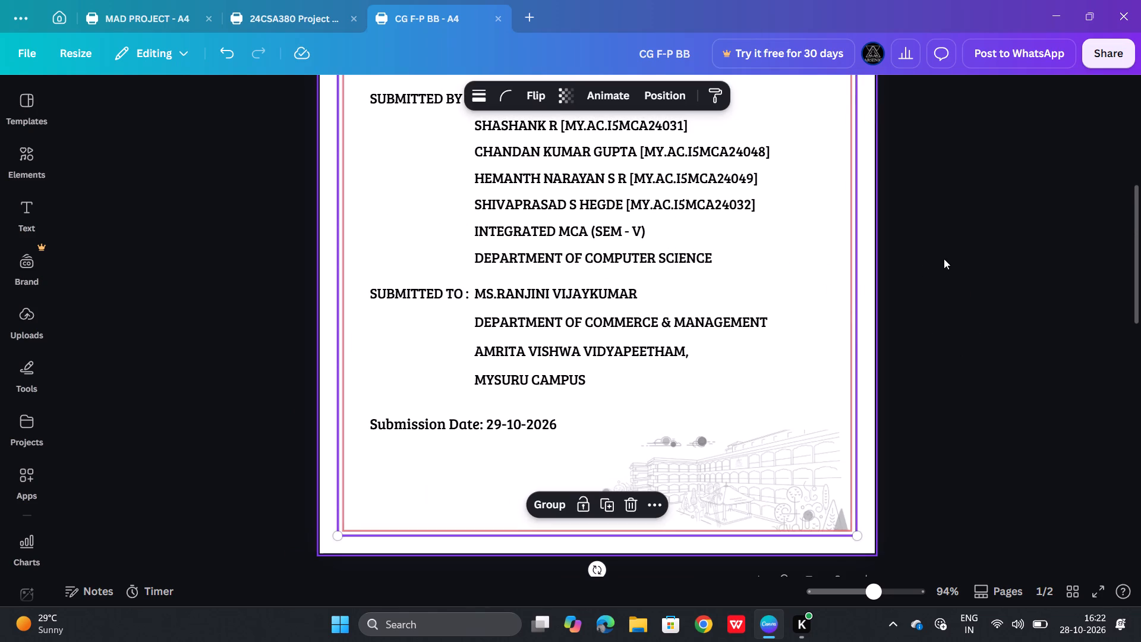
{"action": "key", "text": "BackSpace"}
Move the member line ending in 24032 directly below the one ending in 24031 and remove the blank line left behind.
{"action": "scroll", "coordinate": [945, 279], "scroll_direction": "down", "scroll_amount": 6}
{"action": "scroll", "coordinate": [893, 320], "scroll_direction": "up", "scroll_amount": 4}
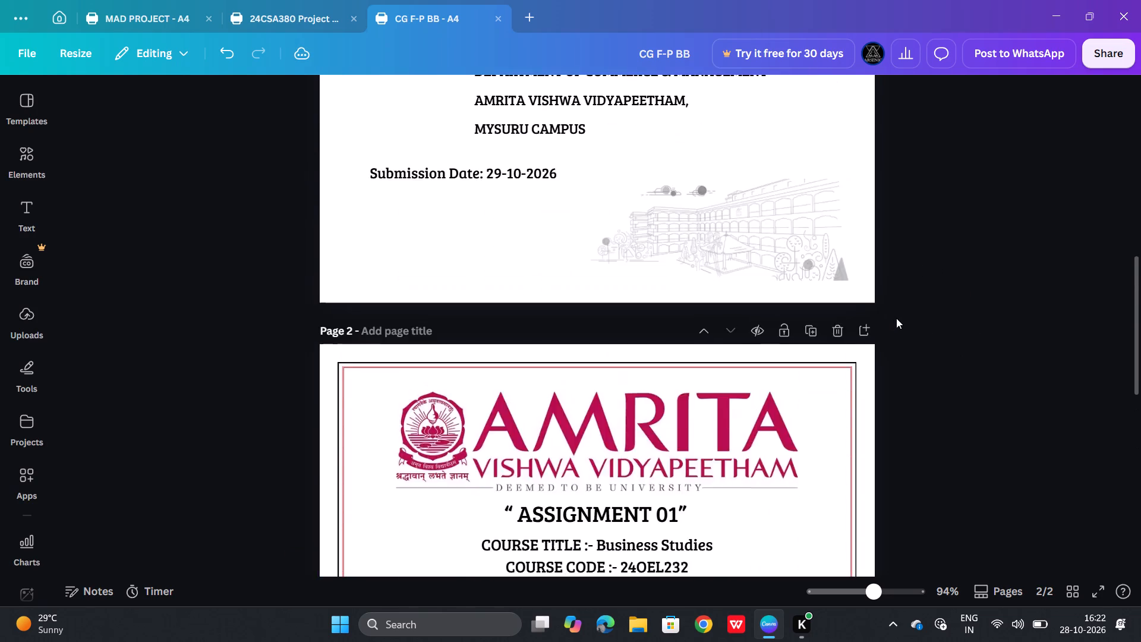
{"action": "scroll", "coordinate": [896, 318], "scroll_direction": "up", "scroll_amount": 2}
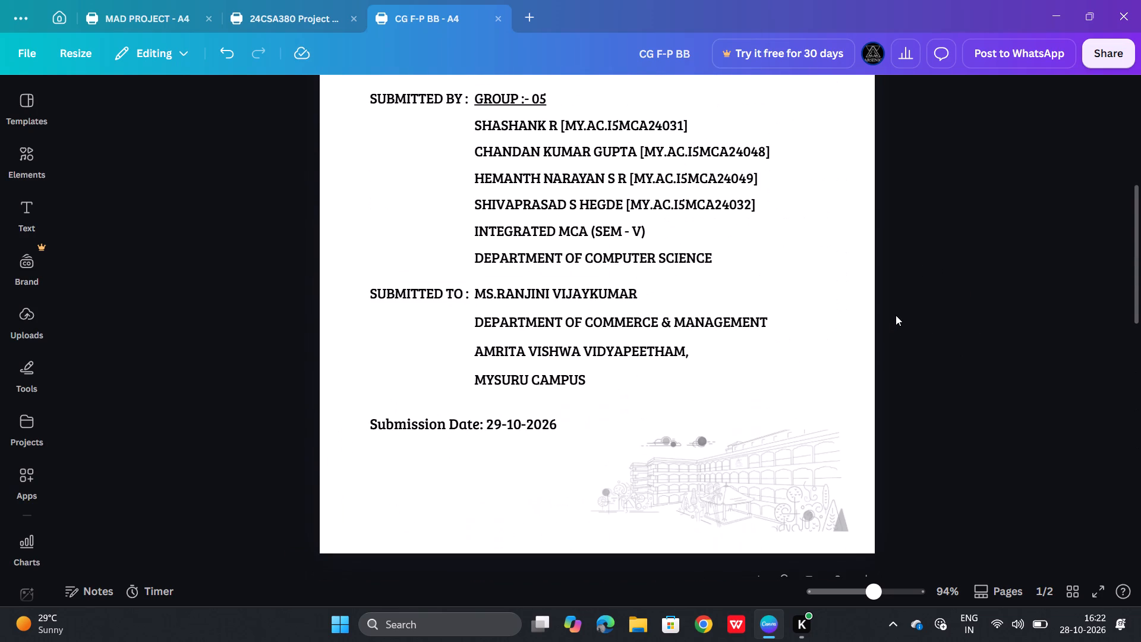
{"action": "scroll", "coordinate": [896, 315], "scroll_direction": "up", "scroll_amount": 1}
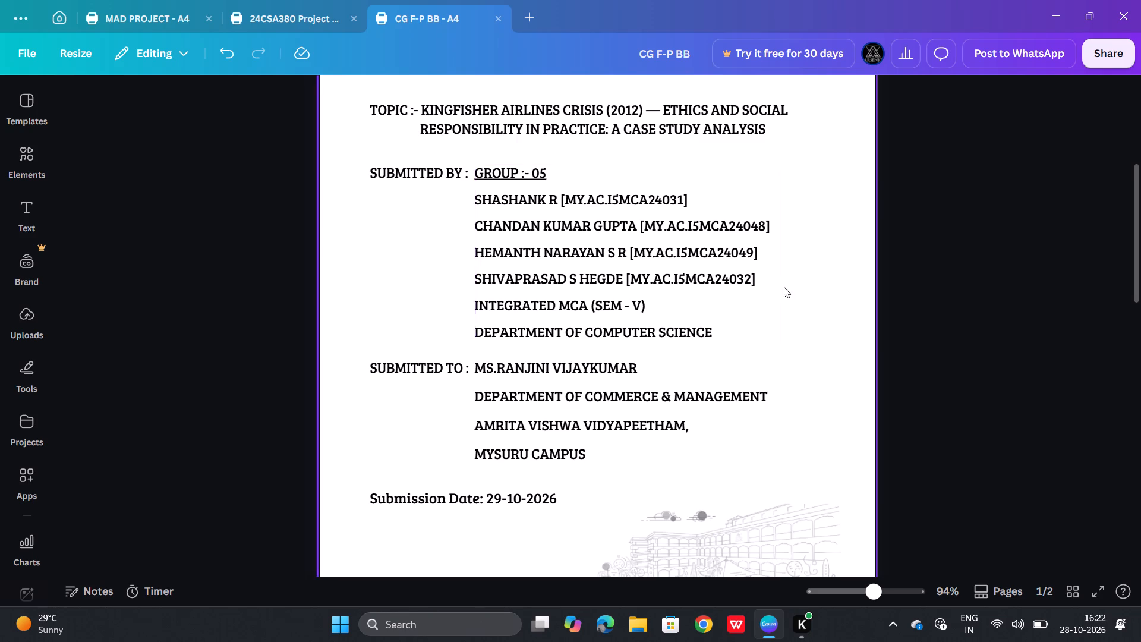
{"action": "double_click", "coordinate": [755, 275]}
{"action": "left_click_drag", "start_coordinate": [755, 282], "coordinate": [663, 284]}
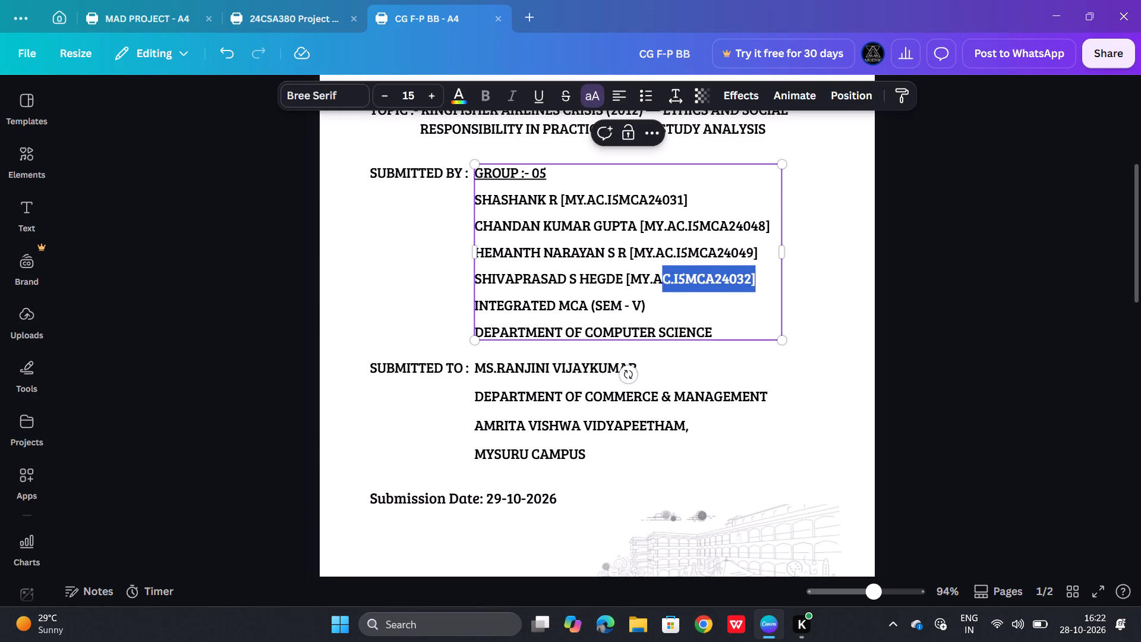
{"action": "left_click_drag", "start_coordinate": [663, 284], "coordinate": [473, 291]}
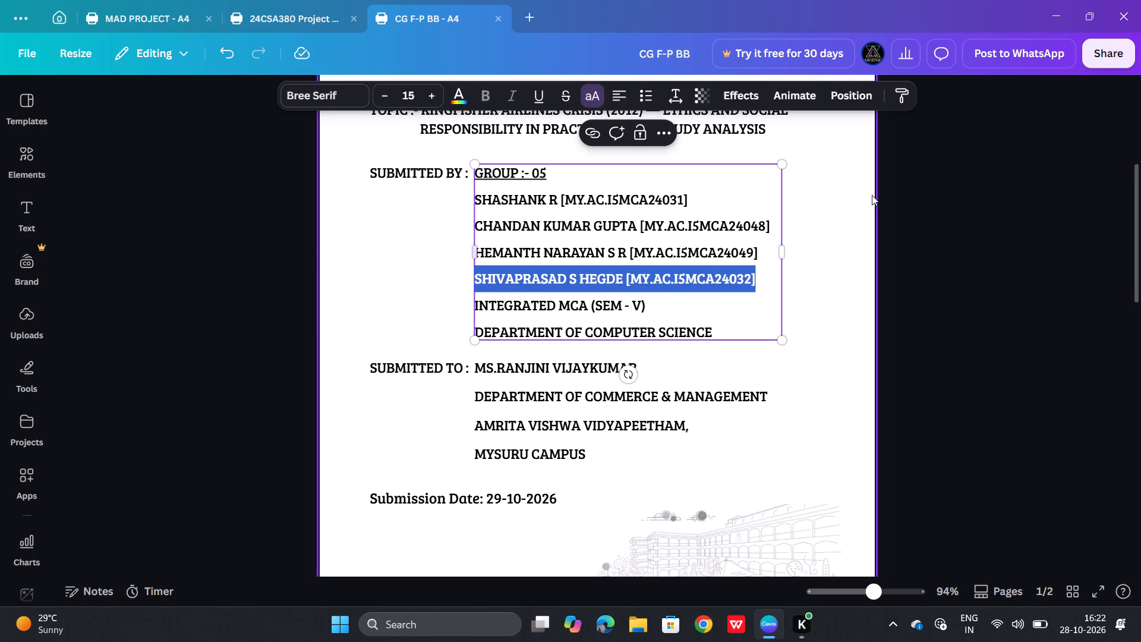
{"action": "key", "text": "ctrl+x"}
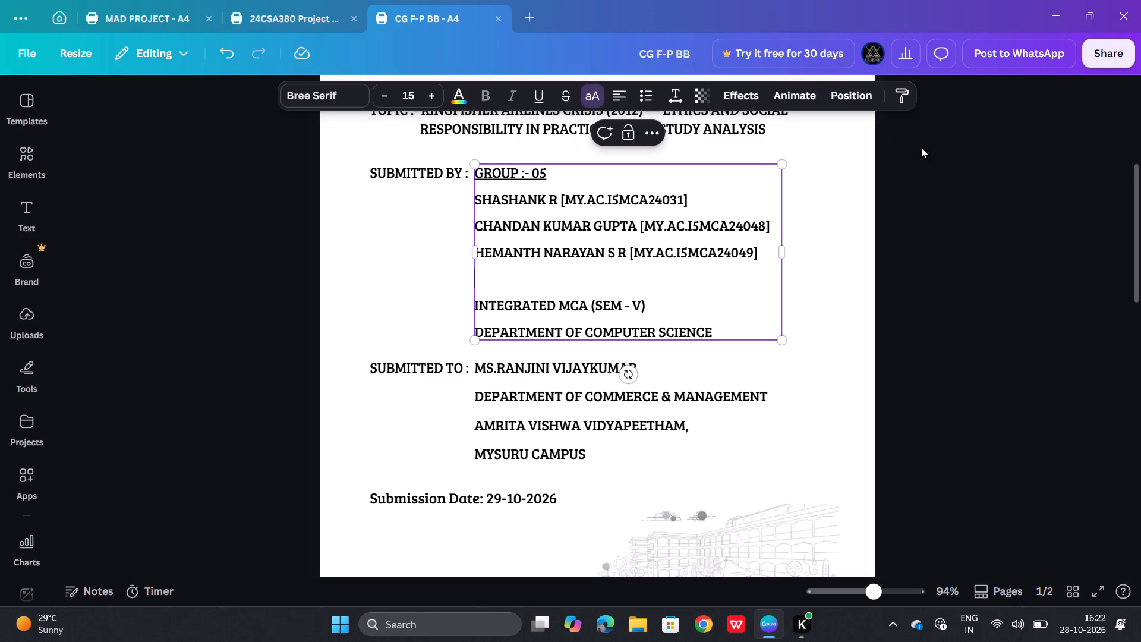
{"action": "left_click", "coordinate": [740, 199]}
{"action": "key", "text": "Return"}
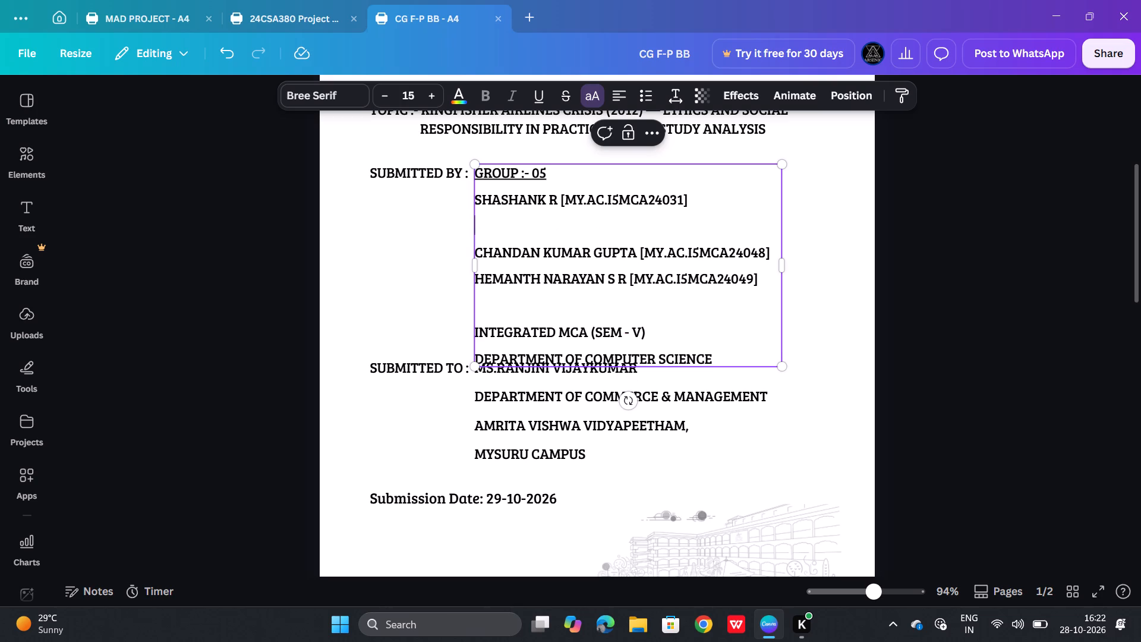
{"action": "key", "text": "ctrl+v"}
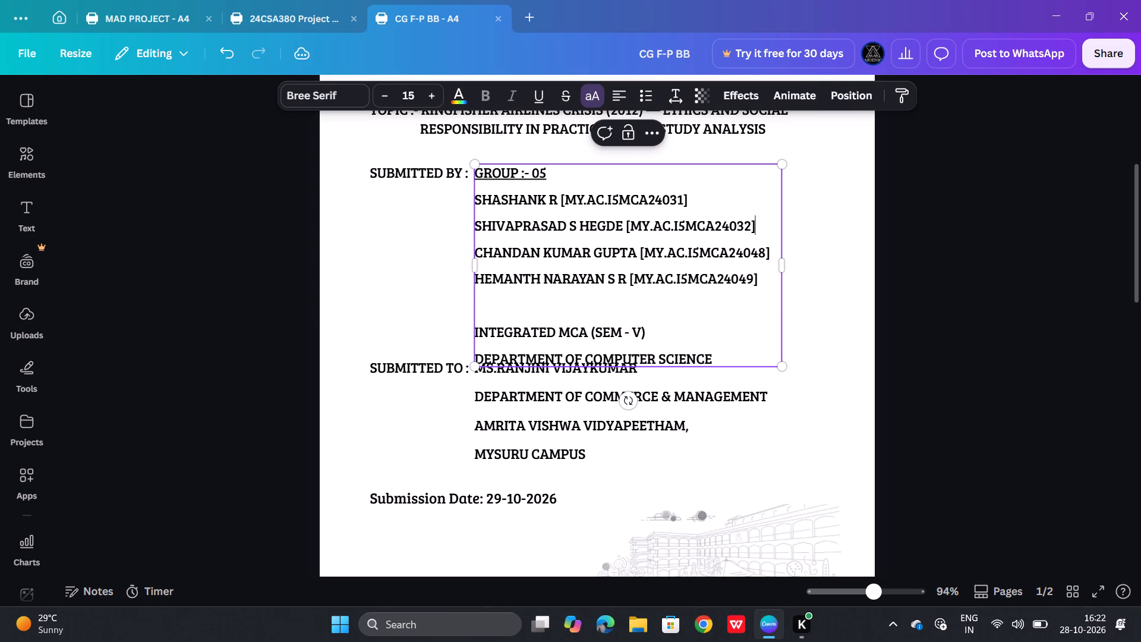
{"action": "left_click", "coordinate": [518, 309]}
{"action": "key", "text": "BackSpace"}
{"action": "left_click", "coordinate": [944, 266]}
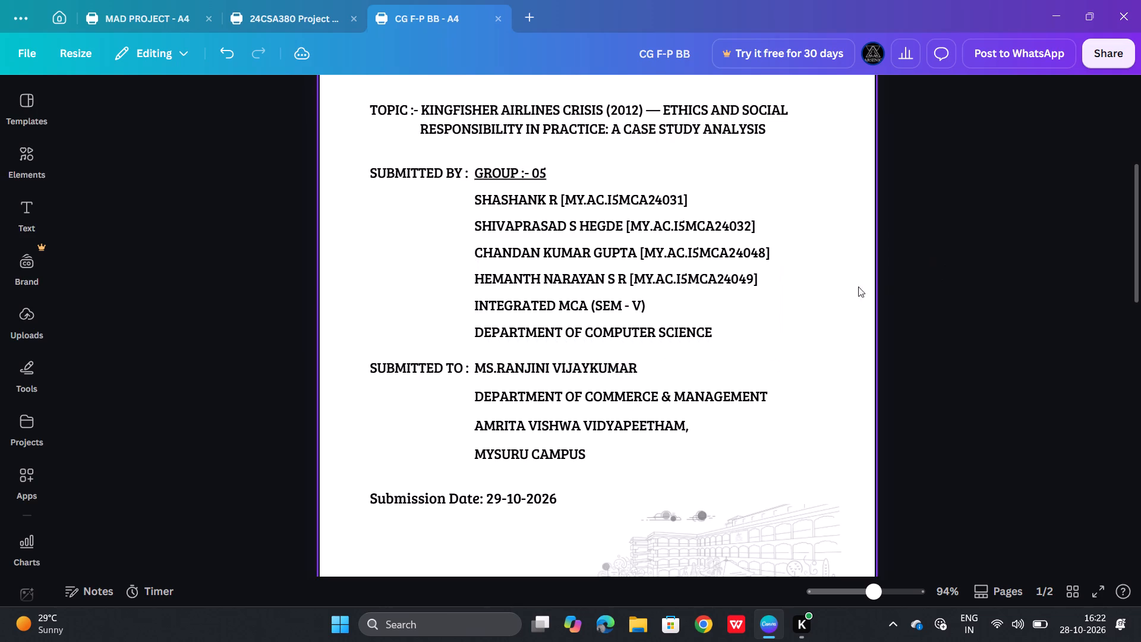
Copy the double border from the Assignment 01 page and paste it onto the Assignment 02 cover page.
{"action": "scroll", "coordinate": [908, 332], "scroll_direction": "down", "scroll_amount": 2}
{"action": "scroll", "coordinate": [878, 349], "scroll_direction": "up", "scroll_amount": 2}
{"action": "scroll", "coordinate": [923, 329], "scroll_direction": "down", "scroll_amount": 5}
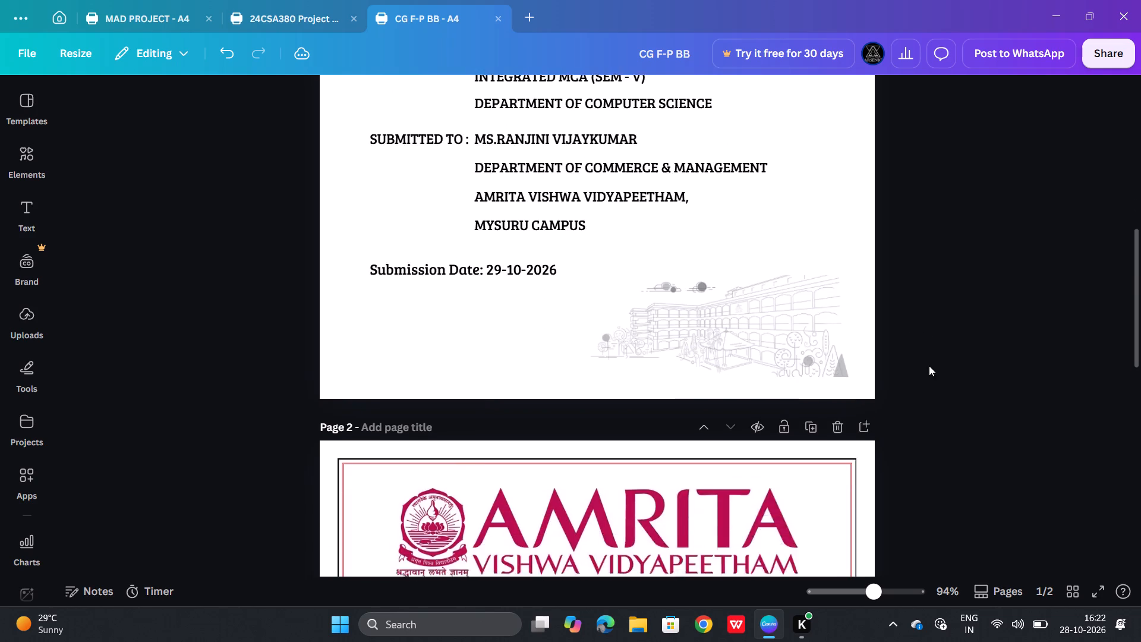
{"action": "left_click_drag", "start_coordinate": [919, 393], "coordinate": [829, 396]}
{"action": "key", "text": "ctrl+c"}
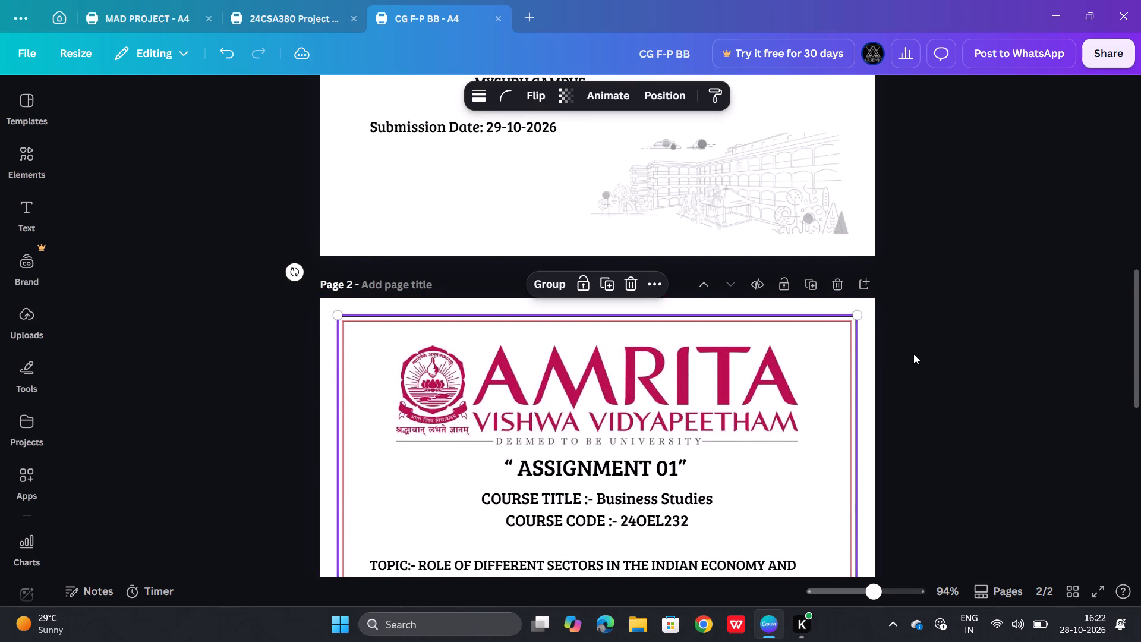
{"action": "scroll", "coordinate": [1022, 336], "scroll_direction": "up", "scroll_amount": 3}
{"action": "left_click", "coordinate": [857, 323]}
{"action": "key", "text": "ctrl+v"}
{"action": "scroll", "coordinate": [1117, 320], "scroll_direction": "up", "scroll_amount": 3}
{"action": "scroll", "coordinate": [1002, 333], "scroll_direction": "down", "scroll_amount": 2}
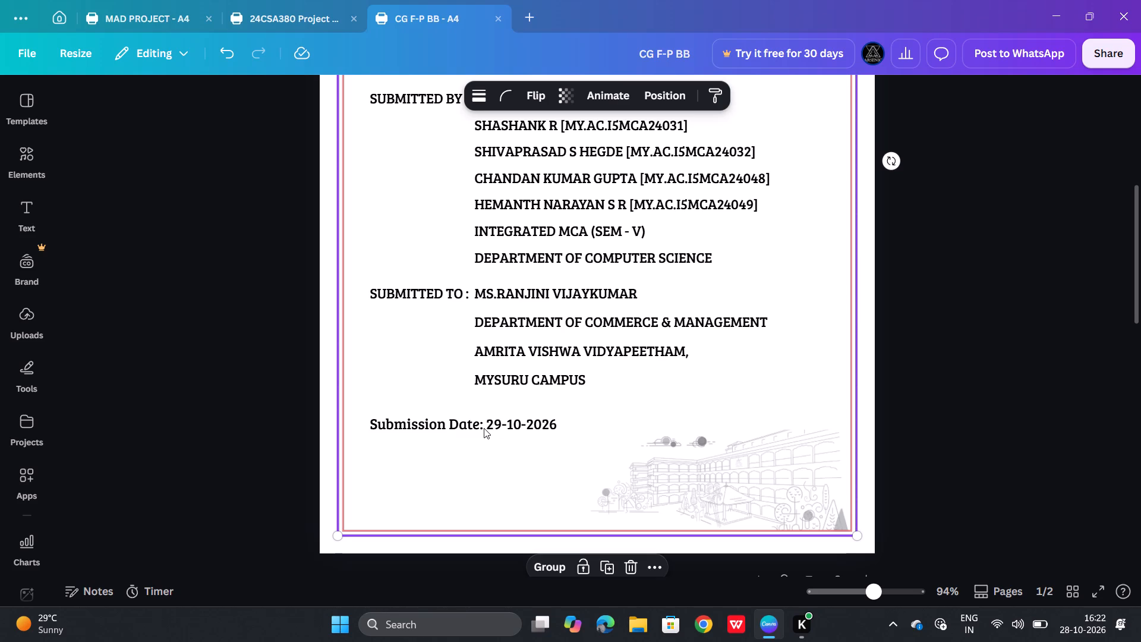
Delete the Assignment 01 page so the design holds only the Assignment 02 cover page.
{"action": "scroll", "coordinate": [557, 429], "scroll_direction": "up", "scroll_amount": 5}
{"action": "scroll", "coordinate": [813, 282], "scroll_direction": "down", "scroll_amount": 2}
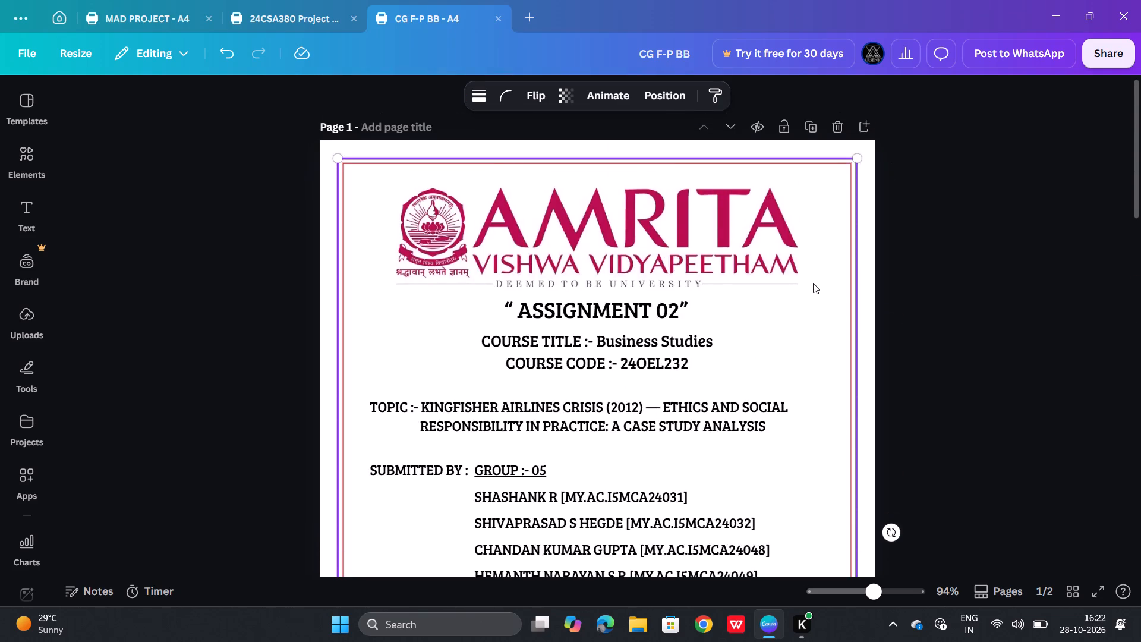
{"action": "scroll", "coordinate": [813, 283], "scroll_direction": "down", "scroll_amount": 5}
{"action": "left_click", "coordinate": [832, 432]}
Share the design with a collaborator by adding them to the people with access.
{"action": "scroll", "coordinate": [963, 285], "scroll_direction": "up", "scroll_amount": 4}
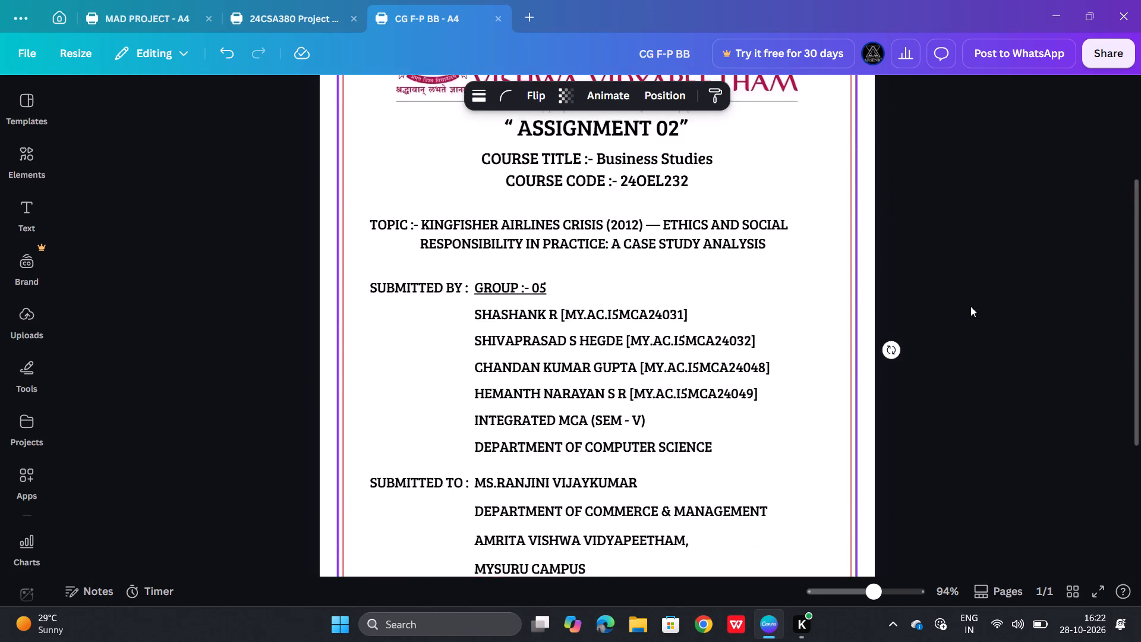
{"action": "scroll", "coordinate": [970, 306], "scroll_direction": "up", "scroll_amount": 1}
{"action": "left_click", "coordinate": [1108, 71]}
{"action": "left_click", "coordinate": [1108, 64]}
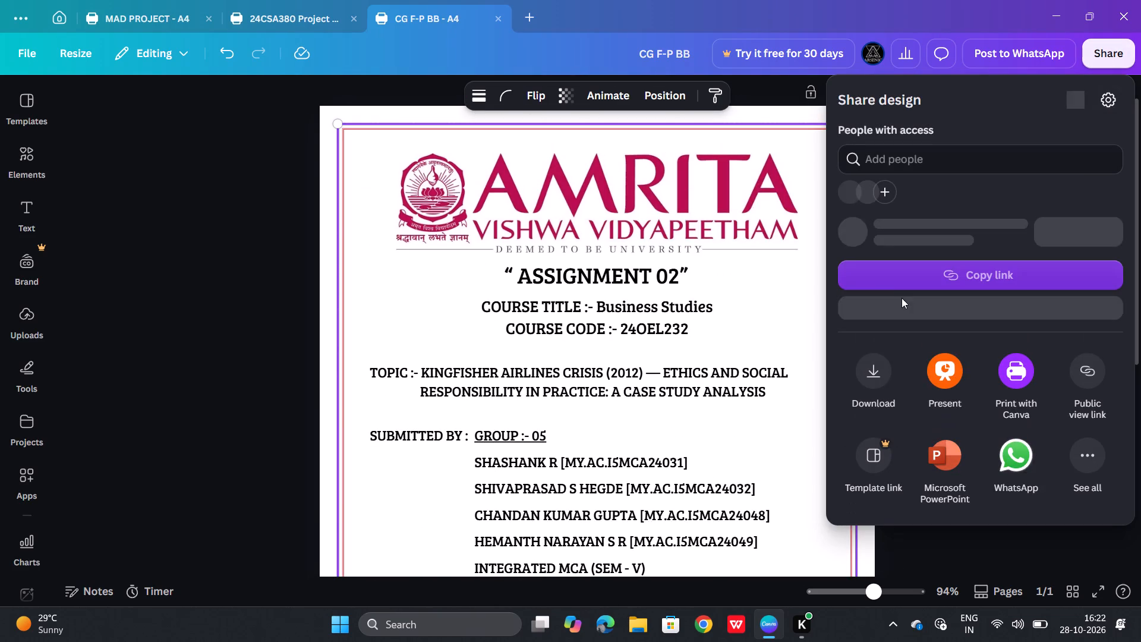
{"action": "left_click", "coordinate": [875, 379]}
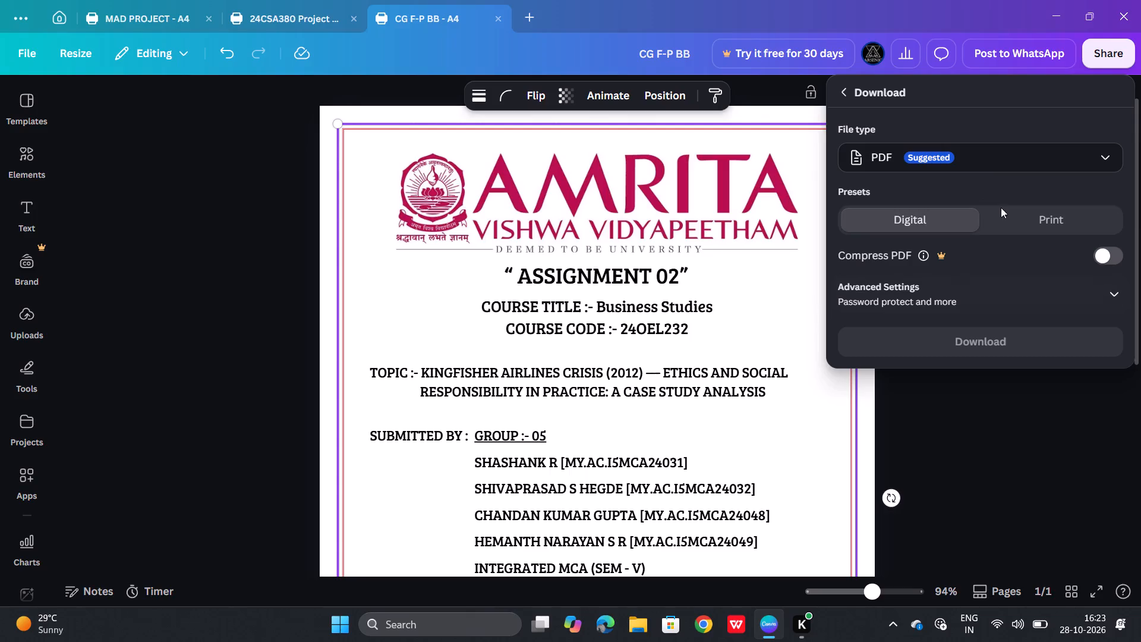
{"action": "left_click", "coordinate": [840, 89]}
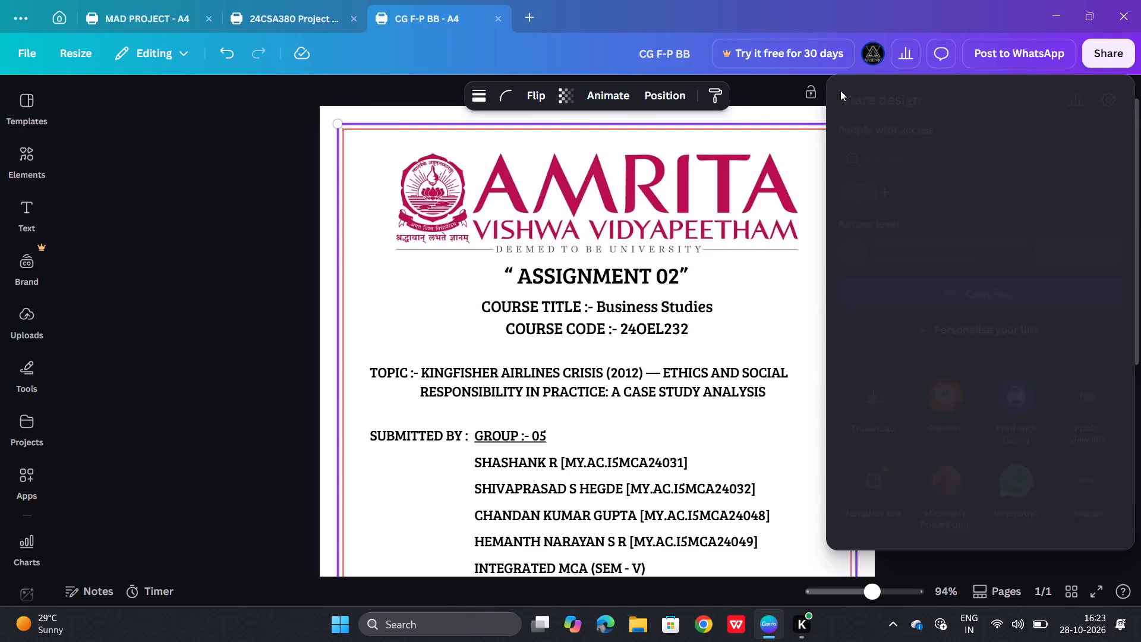
{"action": "left_click", "coordinate": [937, 158]}
{"action": "left_click", "coordinate": [938, 144]}
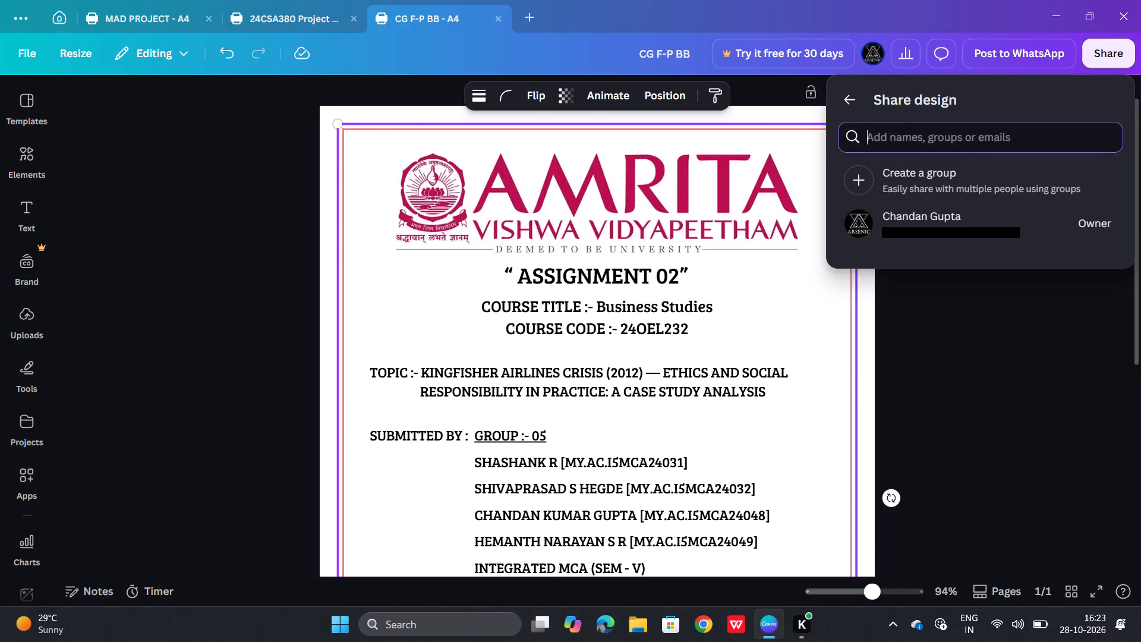
{"action": "type", "text": "parallel"}
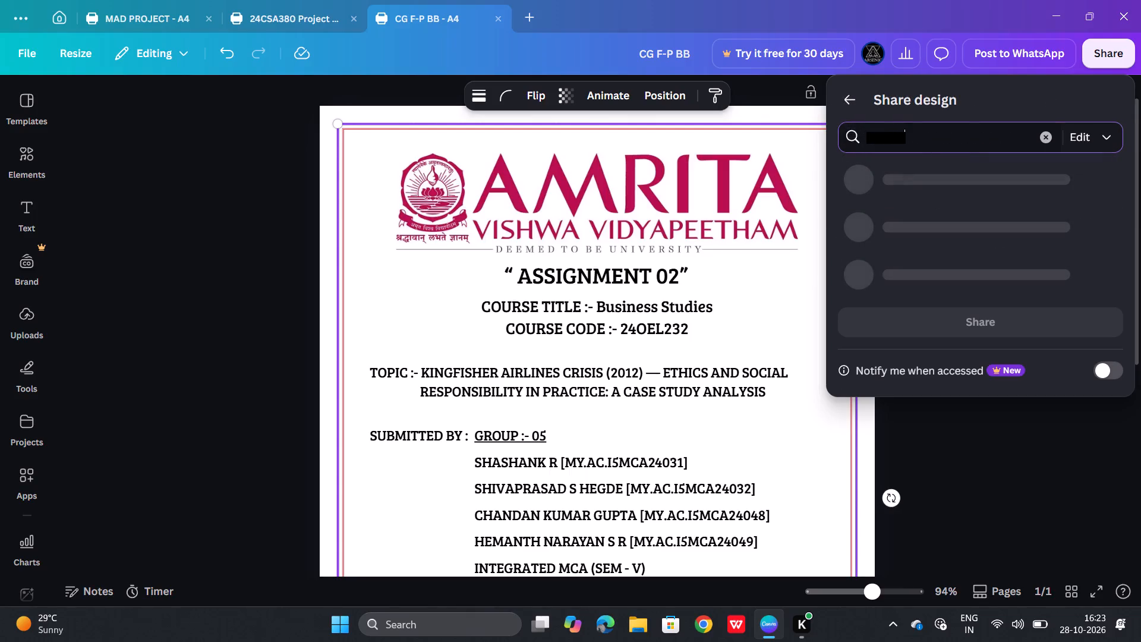
Enter the collaborator's e-mail address, share the design with them with edit access, and return to the page.
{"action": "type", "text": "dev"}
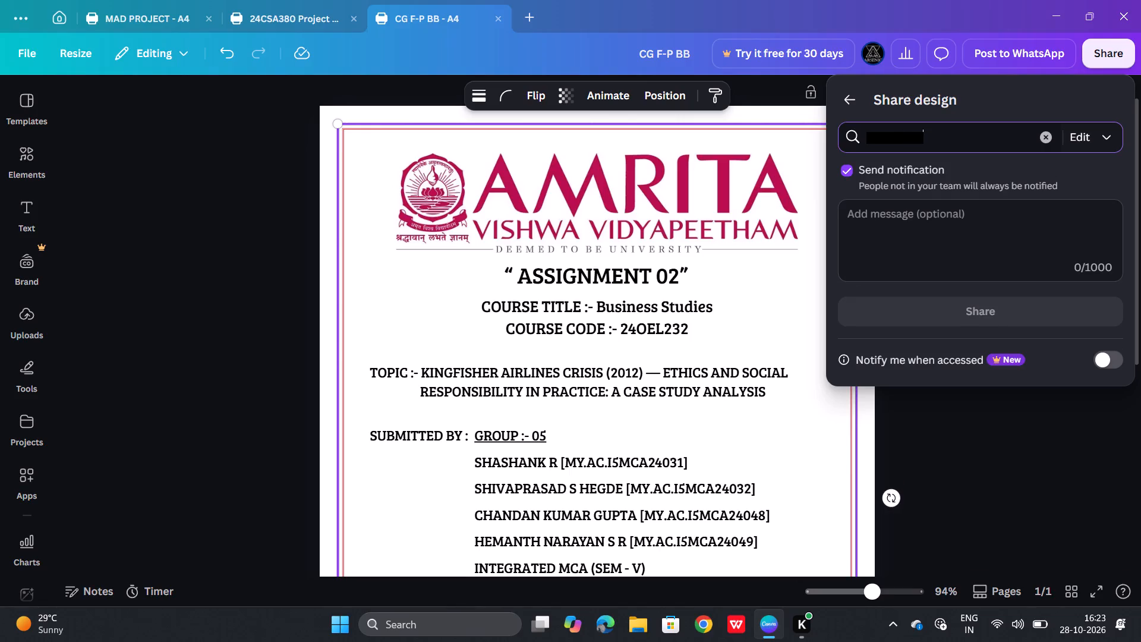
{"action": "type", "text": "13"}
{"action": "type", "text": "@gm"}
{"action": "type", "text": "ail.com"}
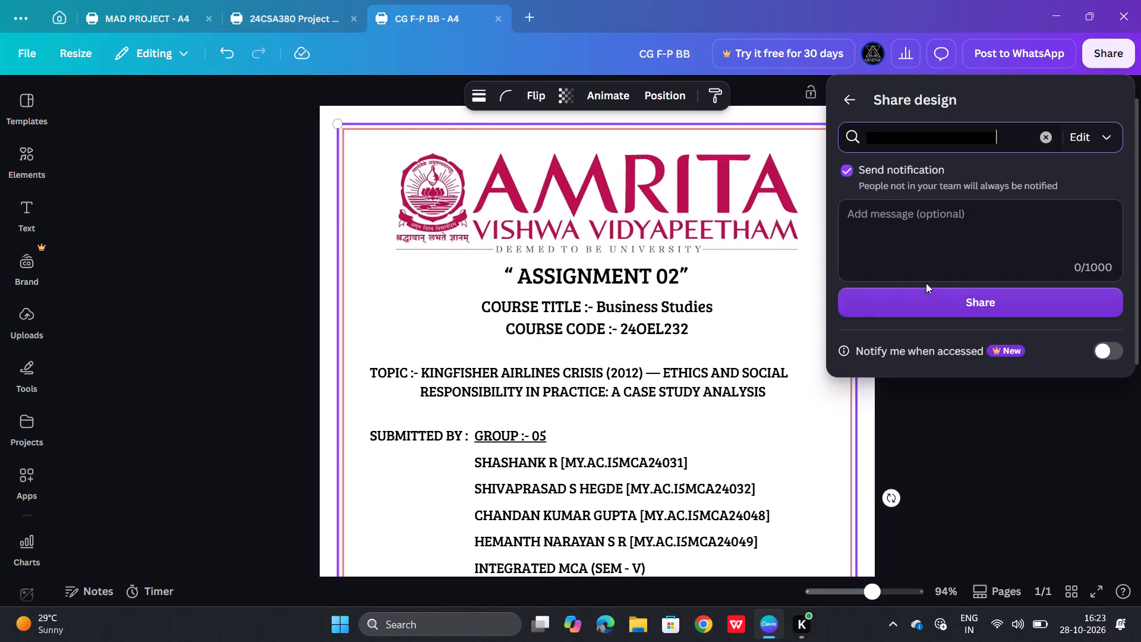
{"action": "left_click", "coordinate": [943, 307]}
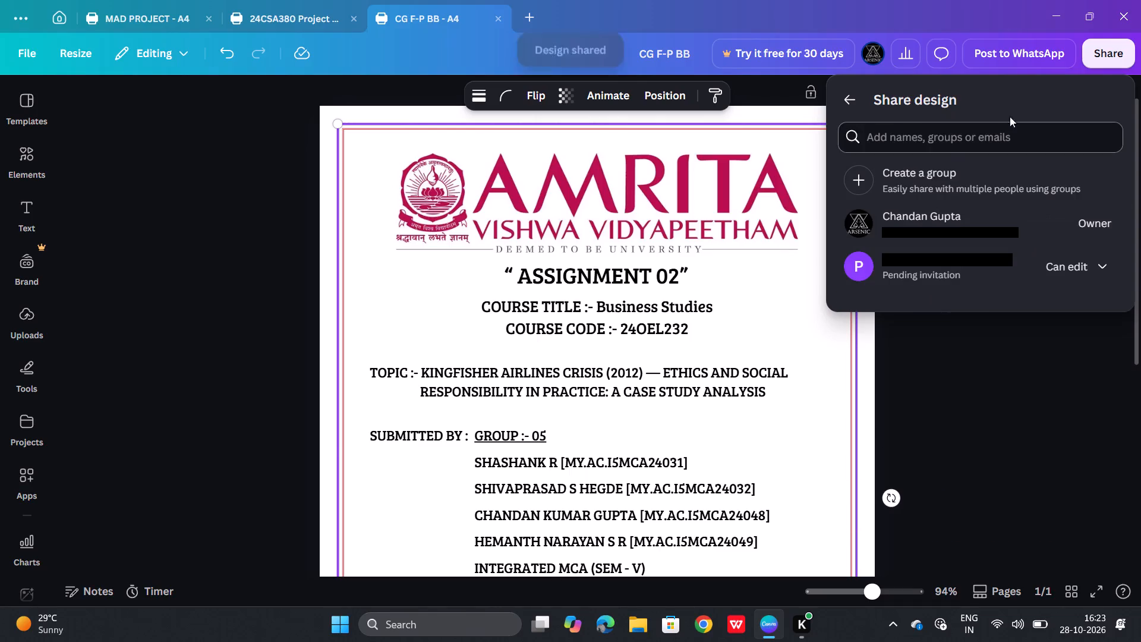
{"action": "left_click", "coordinate": [845, 108]}
{"action": "left_click", "coordinate": [778, 93]}
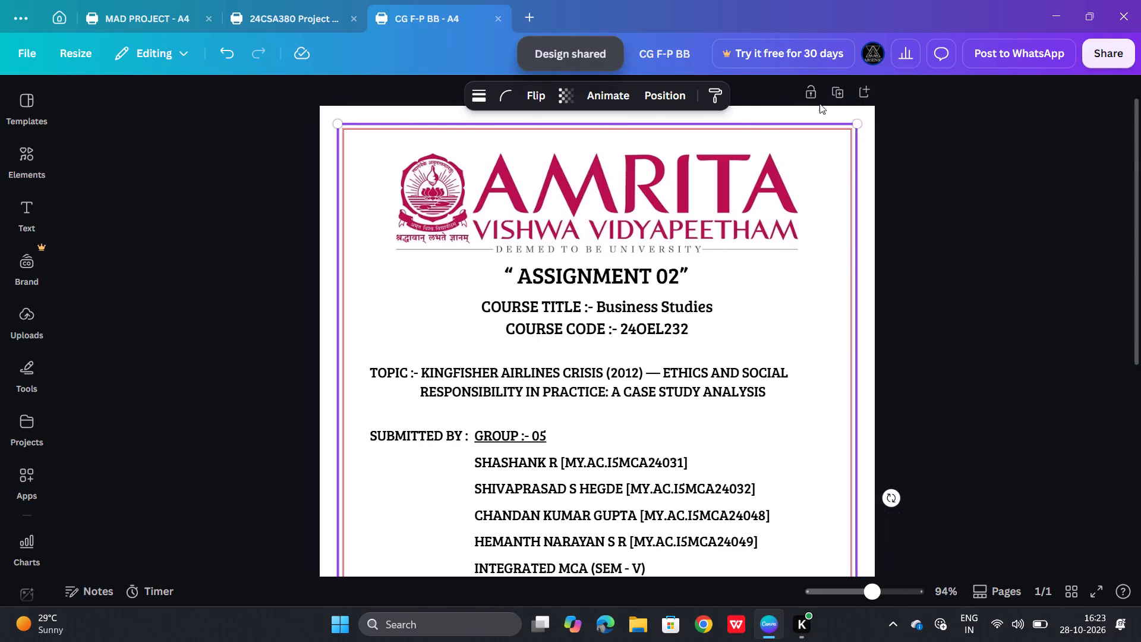
Add a blank second page after the Assignment 02 cover page.
{"action": "left_click", "coordinate": [863, 90]}
{"action": "scroll", "coordinate": [696, 347], "scroll_direction": "down", "scroll_amount": 1}
{"action": "scroll", "coordinate": [597, 342], "scroll_direction": "up", "scroll_amount": 6}
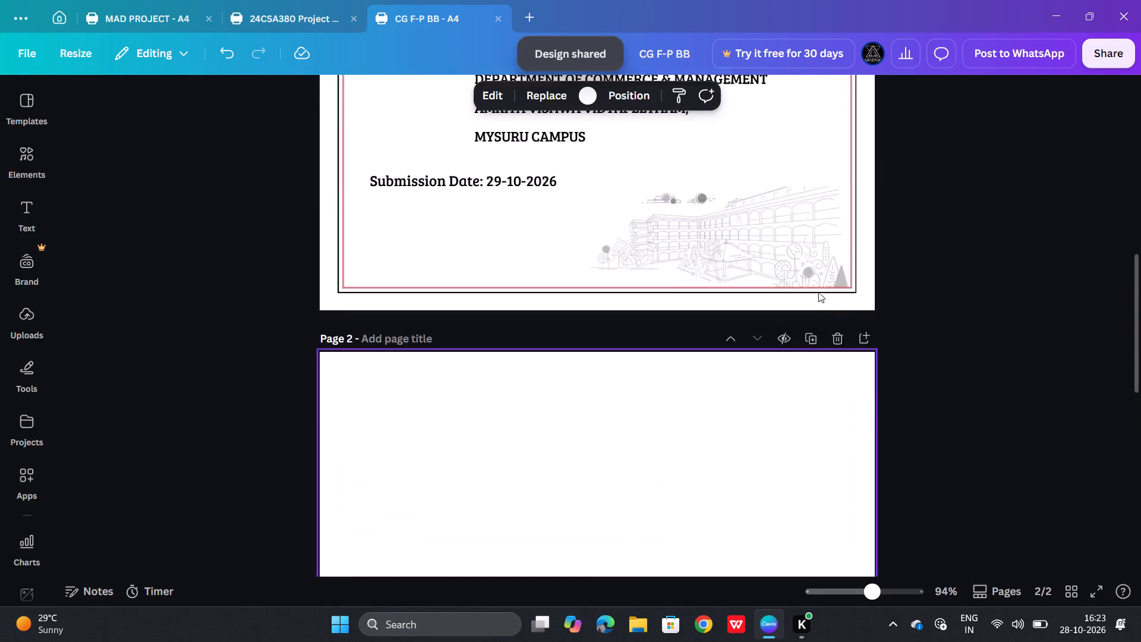
Delete the blank second page from the design.
{"action": "scroll", "coordinate": [818, 292], "scroll_direction": "up", "scroll_amount": 4}
{"action": "scroll", "coordinate": [854, 259], "scroll_direction": "down", "scroll_amount": 6}
{"action": "left_click", "coordinate": [843, 313]}
Duplicate the Assignment 02 cover page as a second page.
{"action": "scroll", "coordinate": [837, 396], "scroll_direction": "up", "scroll_amount": 4}
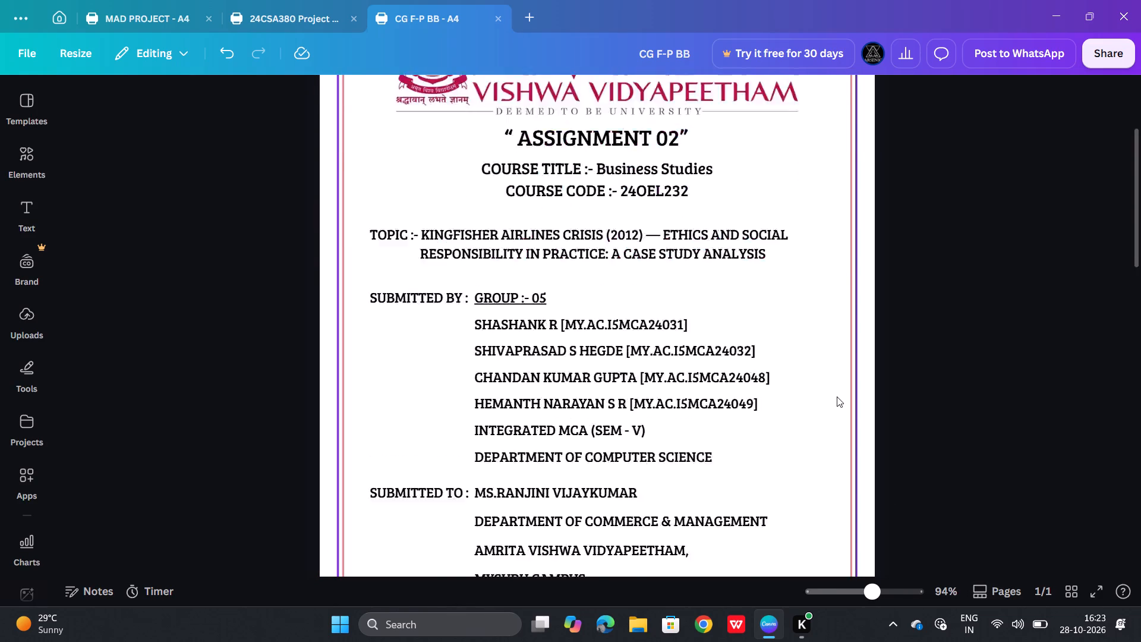
{"action": "left_click", "coordinate": [837, 123]}
Delete the double border from the duplicated Assignment 02 cover page.
{"action": "scroll", "coordinate": [772, 323], "scroll_direction": "down", "scroll_amount": 3}
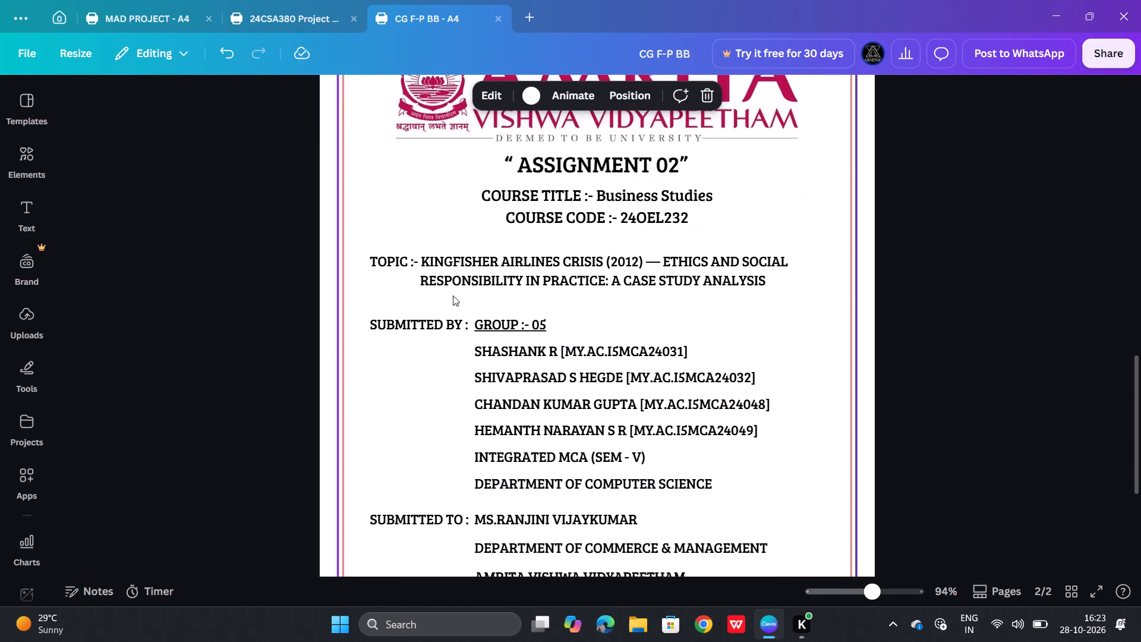
{"action": "left_click_drag", "start_coordinate": [1030, 200], "coordinate": [787, 218]}
{"action": "key", "text": "BackSpace"}
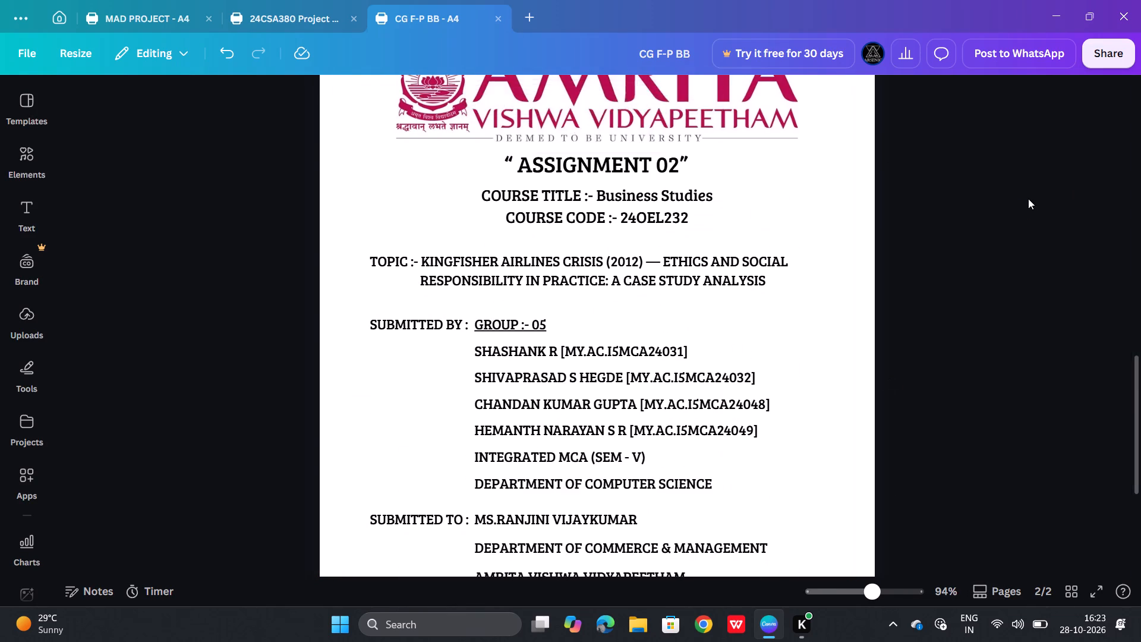
Review the bordered and borderless versions of the Assignment 02 cover page, checking the border and text.
{"action": "scroll", "coordinate": [1028, 199], "scroll_direction": "up", "scroll_amount": 9}
{"action": "left_click", "coordinate": [944, 248]}
{"action": "scroll", "coordinate": [799, 346], "scroll_direction": "down", "scroll_amount": 3}
{"action": "left_click_drag", "start_coordinate": [908, 193], "coordinate": [787, 175]}
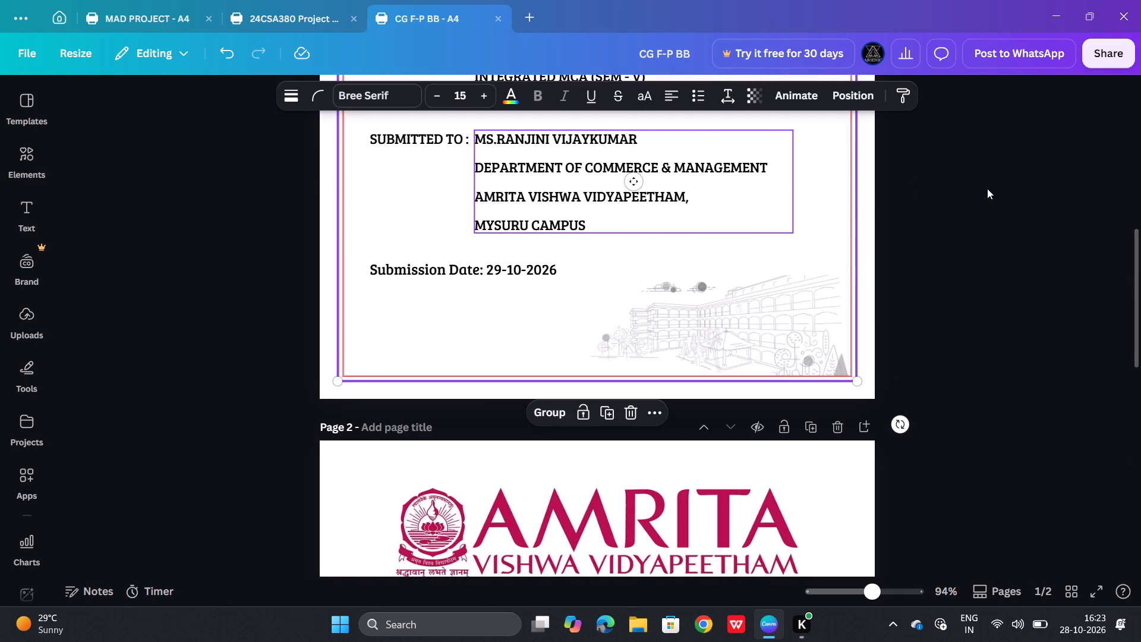
{"action": "left_click", "coordinate": [982, 189]}
{"action": "scroll", "coordinate": [711, 419], "scroll_direction": "down", "scroll_amount": 3}
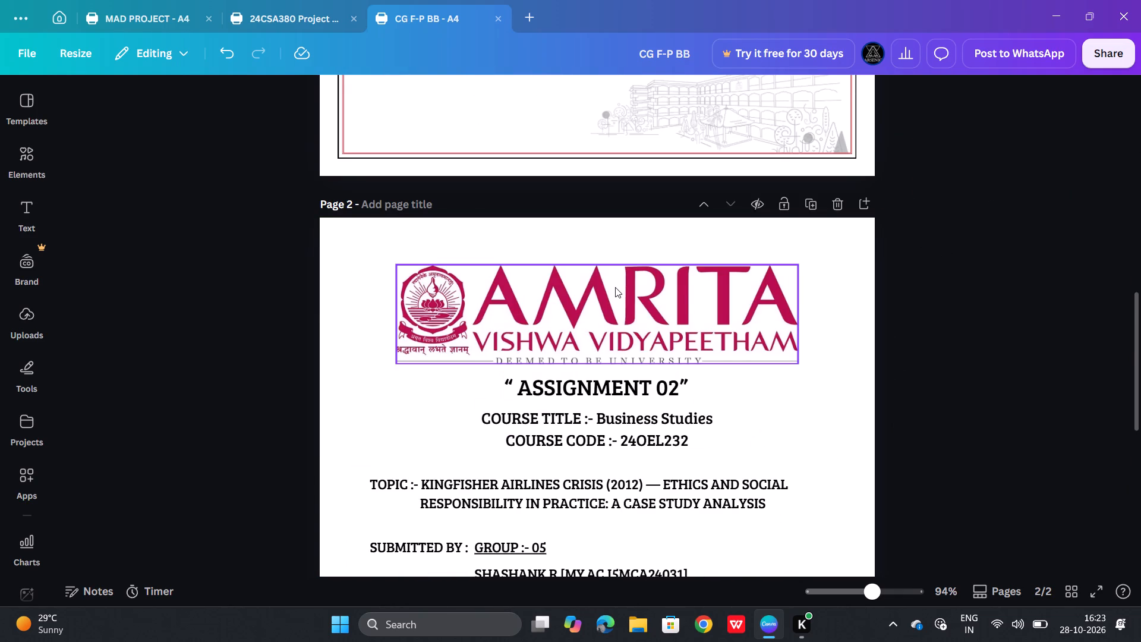
{"action": "scroll", "coordinate": [991, 237], "scroll_direction": "up", "scroll_amount": 7}
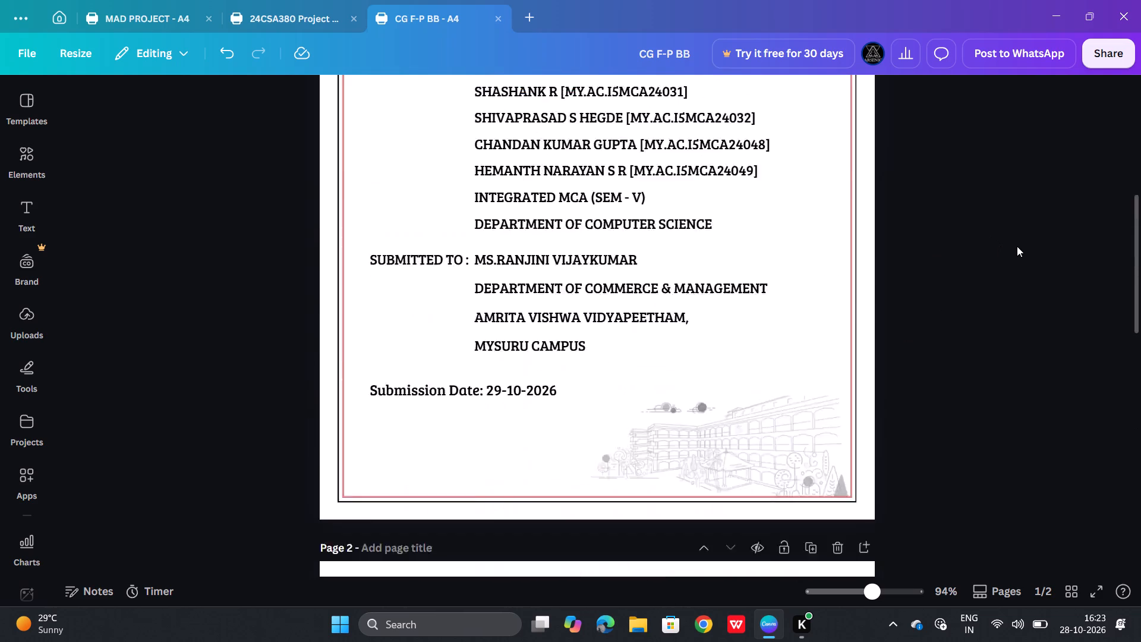
{"action": "scroll", "coordinate": [1011, 243], "scroll_direction": "up", "scroll_amount": 3}
Download page 1 as a PDF with the Digital preset, choose the Downloads folder and clear the suggested file name.
{"action": "left_click", "coordinate": [1118, 55]}
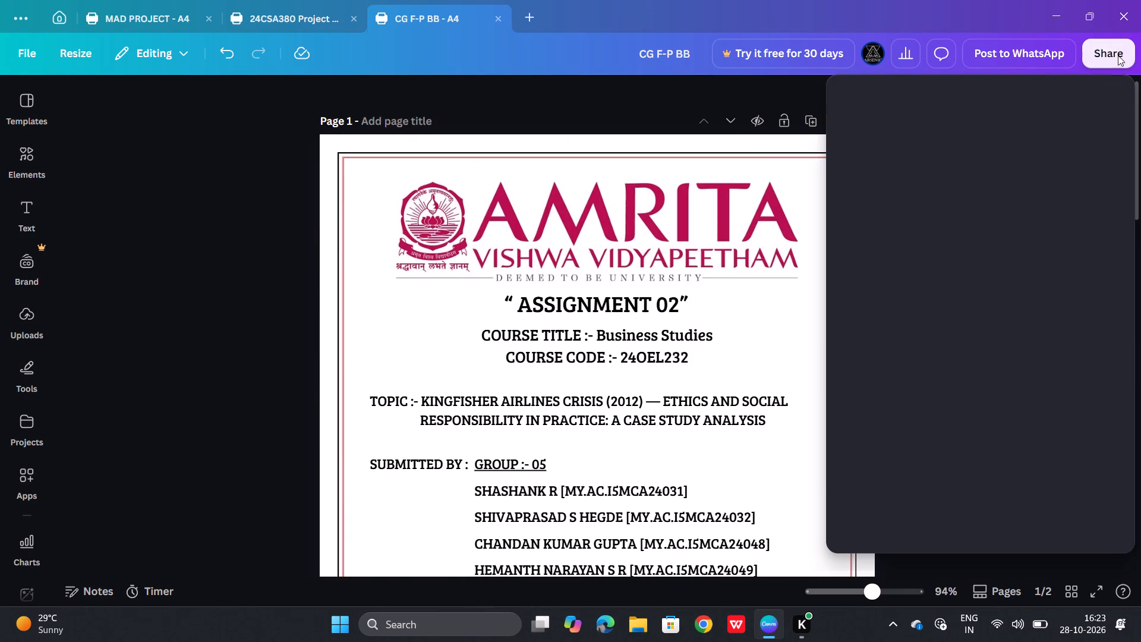
{"action": "left_click", "coordinate": [877, 401]}
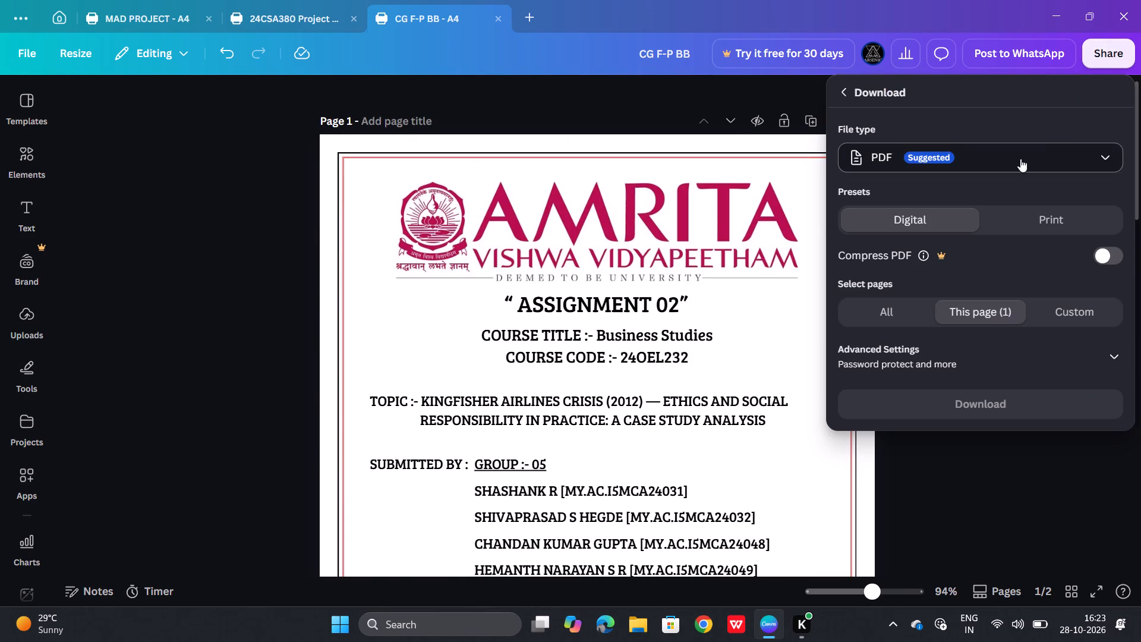
{"action": "left_click", "coordinate": [972, 402]}
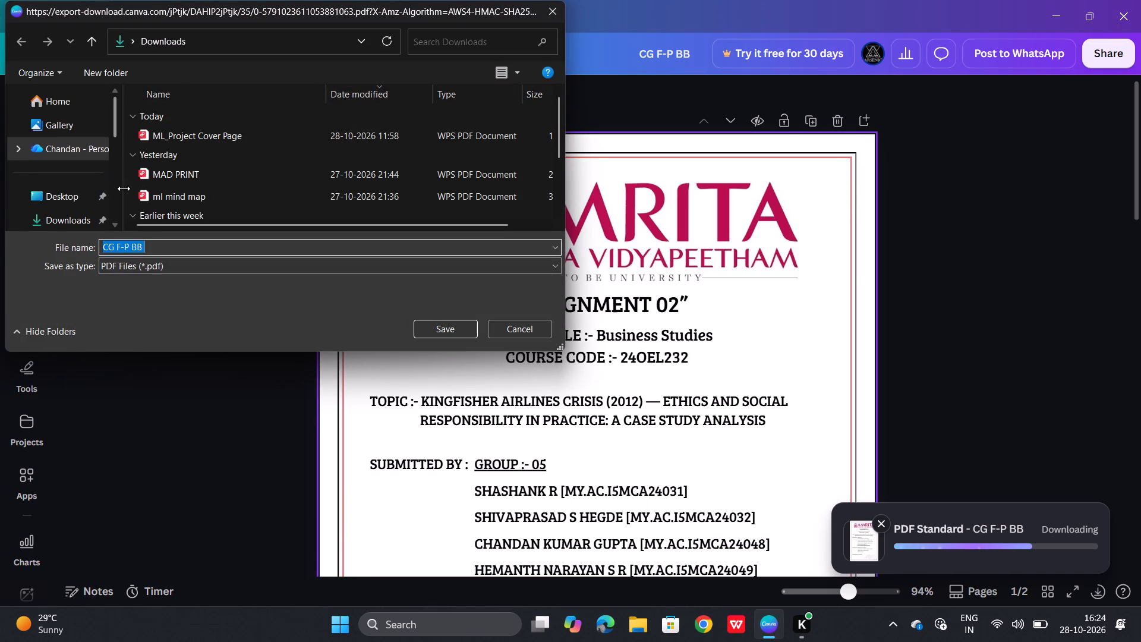
{"action": "left_click", "coordinate": [86, 216]}
{"action": "left_click", "coordinate": [181, 247]}
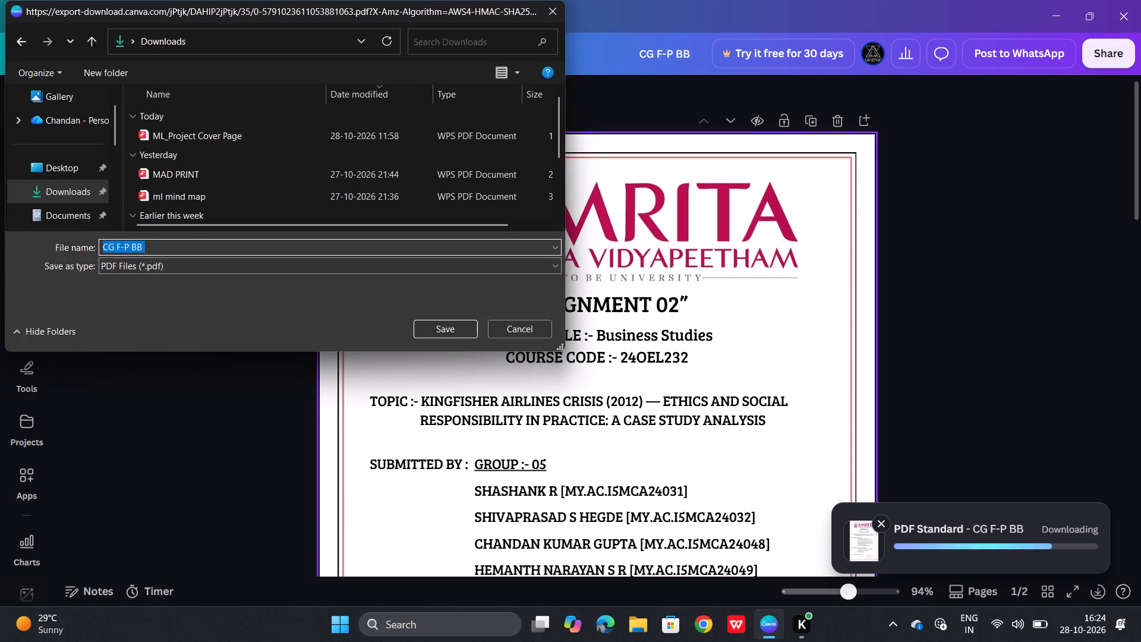
{"action": "key", "text": "BackSpace"}
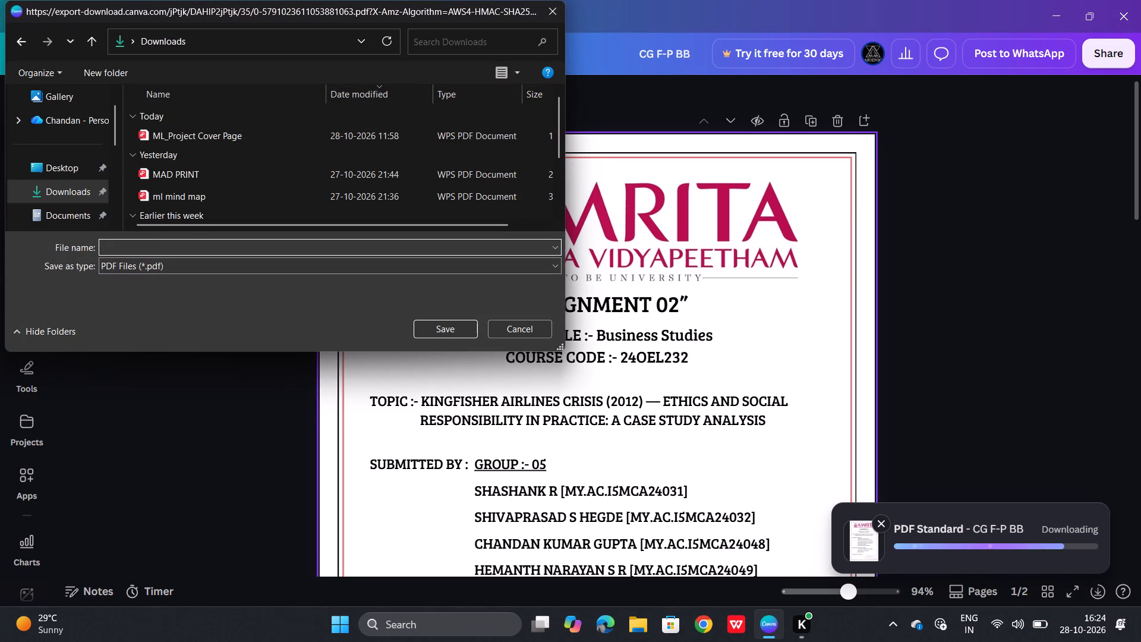
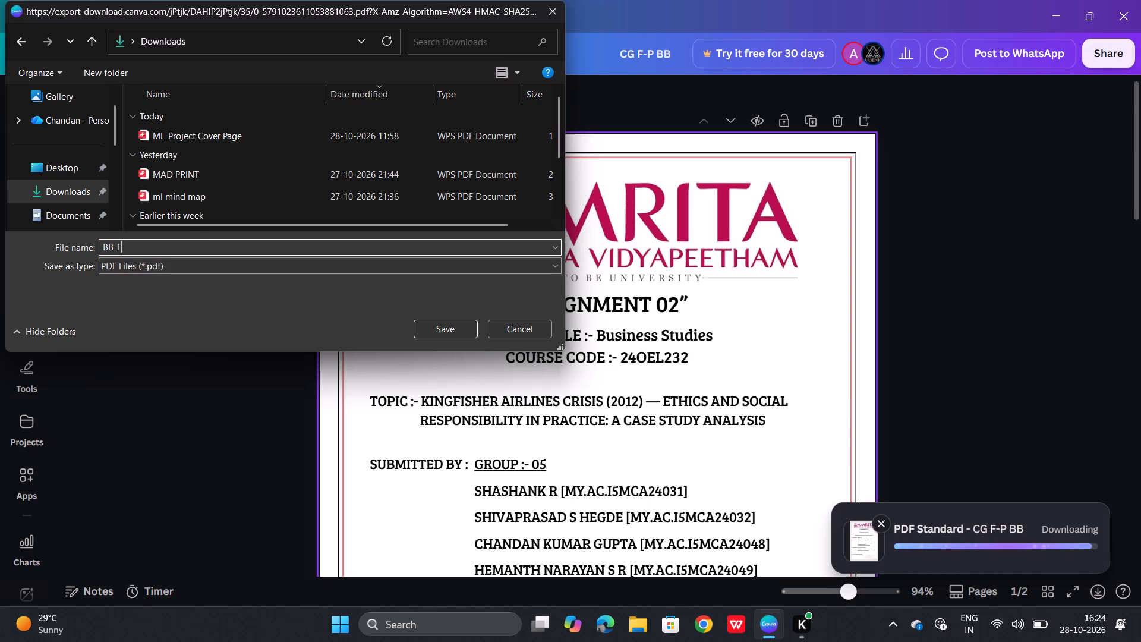
Finish naming the PDF BB_FP and save it in the Downloads folder.
{"action": "key", "text": "shift+p"}
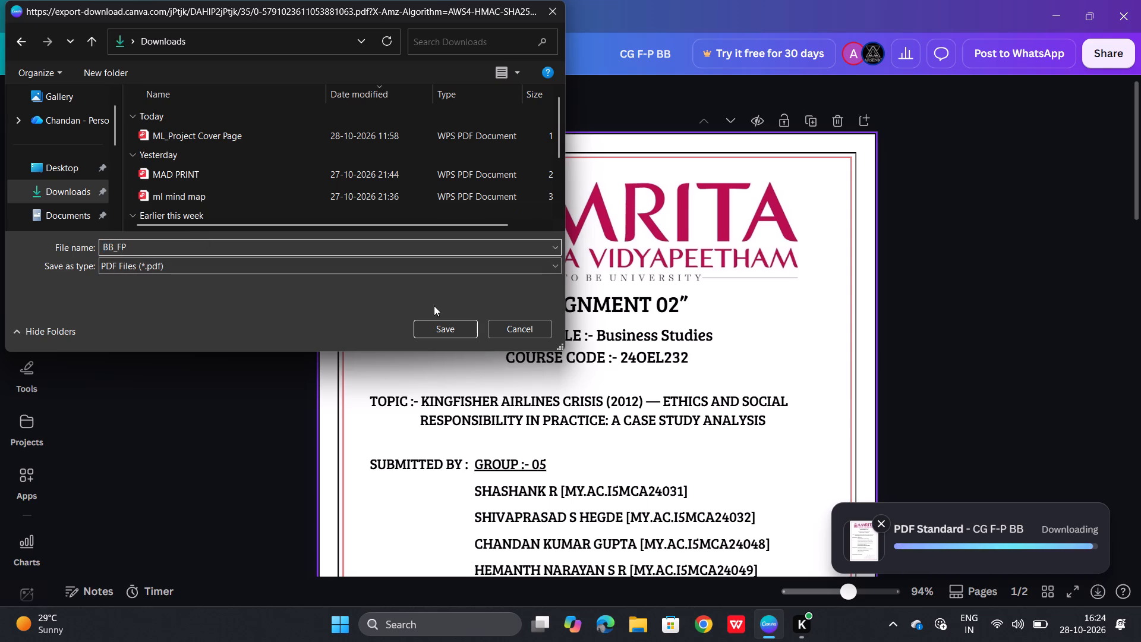
{"action": "left_click", "coordinate": [436, 325]}
Locate the downloaded BB_FP PDF in File Explorer and open it in WPS Office.
{"action": "scroll", "coordinate": [609, 267], "scroll_direction": "down", "scroll_amount": 9}
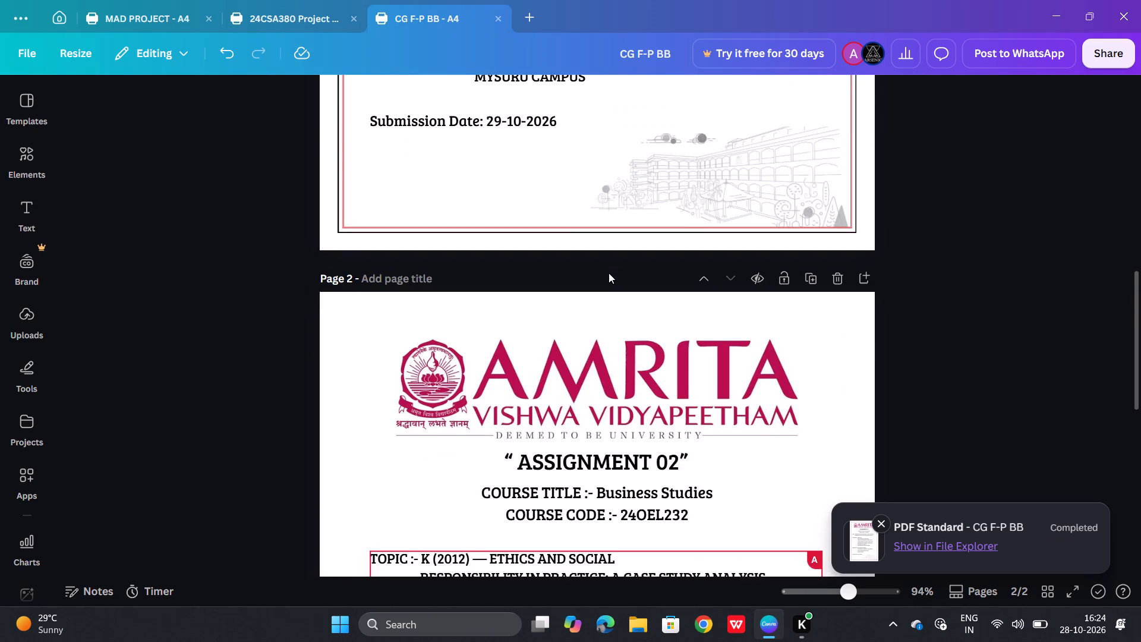
{"action": "scroll", "coordinate": [609, 273], "scroll_direction": "down", "scroll_amount": 4}
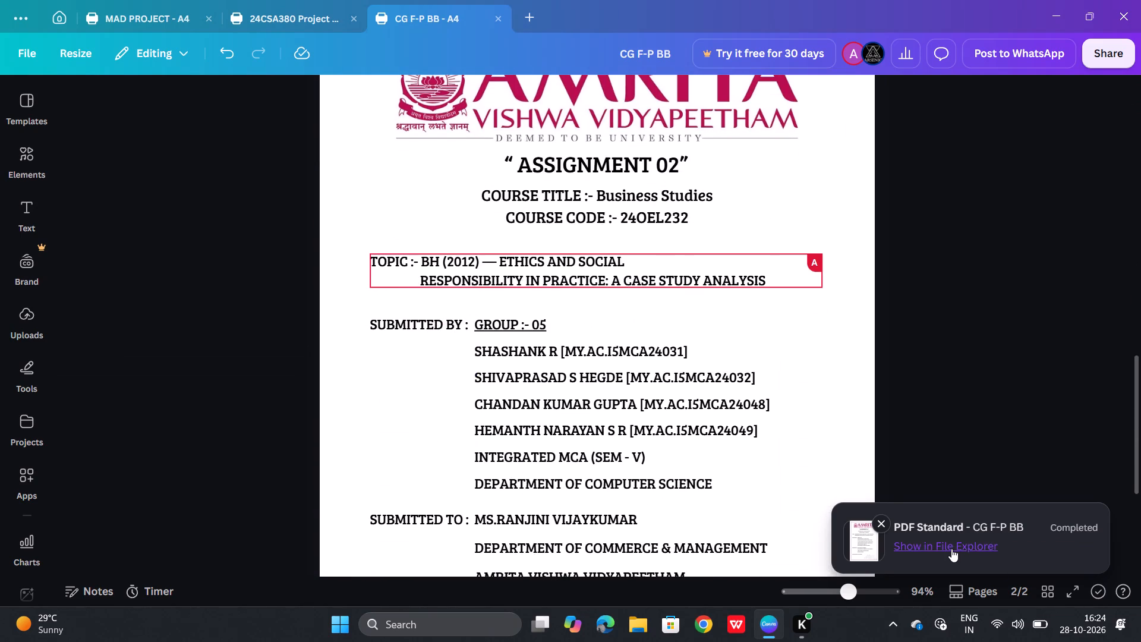
{"action": "left_click", "coordinate": [951, 549]}
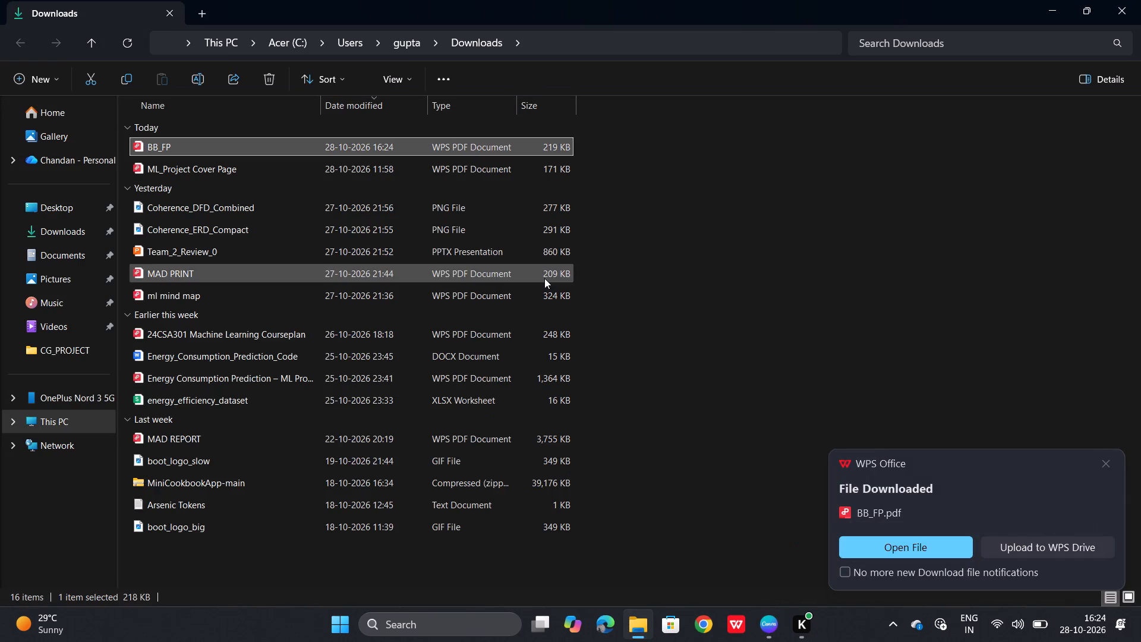
{"action": "left_click", "coordinate": [910, 552]}
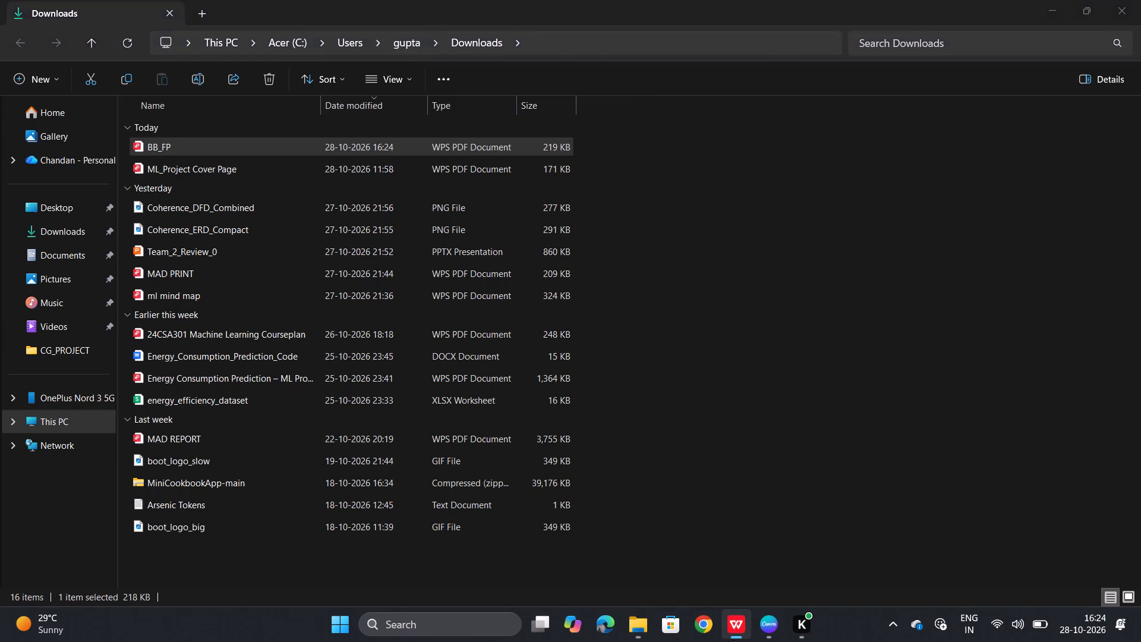
Examine the border, text and campus illustration of the exported Assignment 02 cover page, and close the PDF viewer.
{"action": "scroll", "coordinate": [580, 270], "scroll_direction": "down", "scroll_amount": 4}
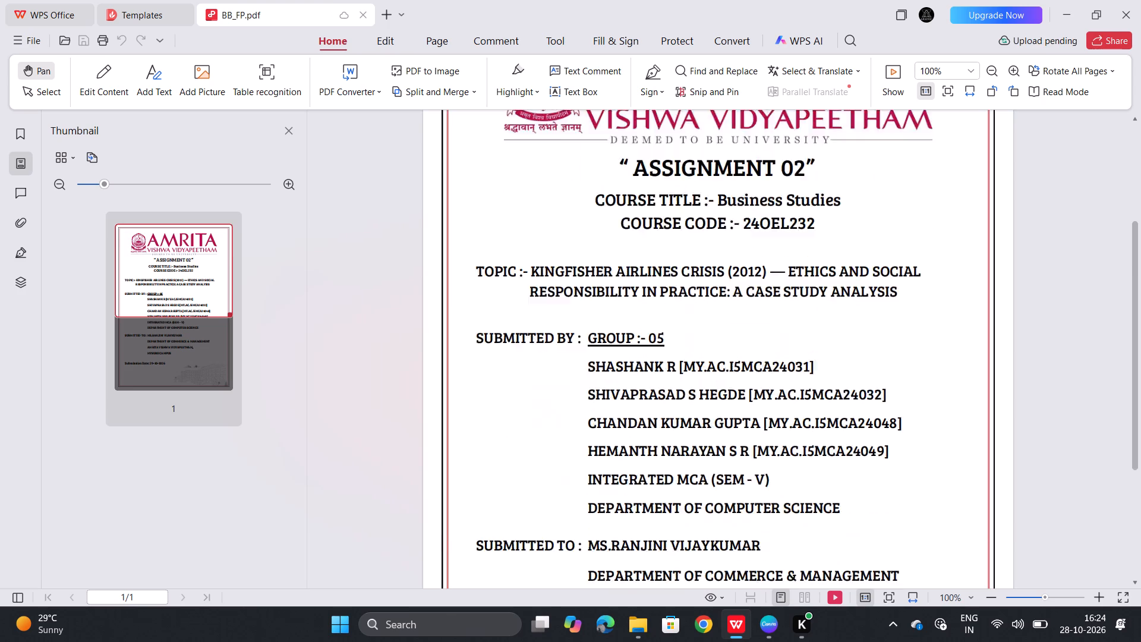
{"action": "scroll", "coordinate": [580, 270], "scroll_direction": "down", "scroll_amount": 15}
{"action": "scroll", "coordinate": [623, 309], "scroll_direction": "up", "scroll_amount": 13}
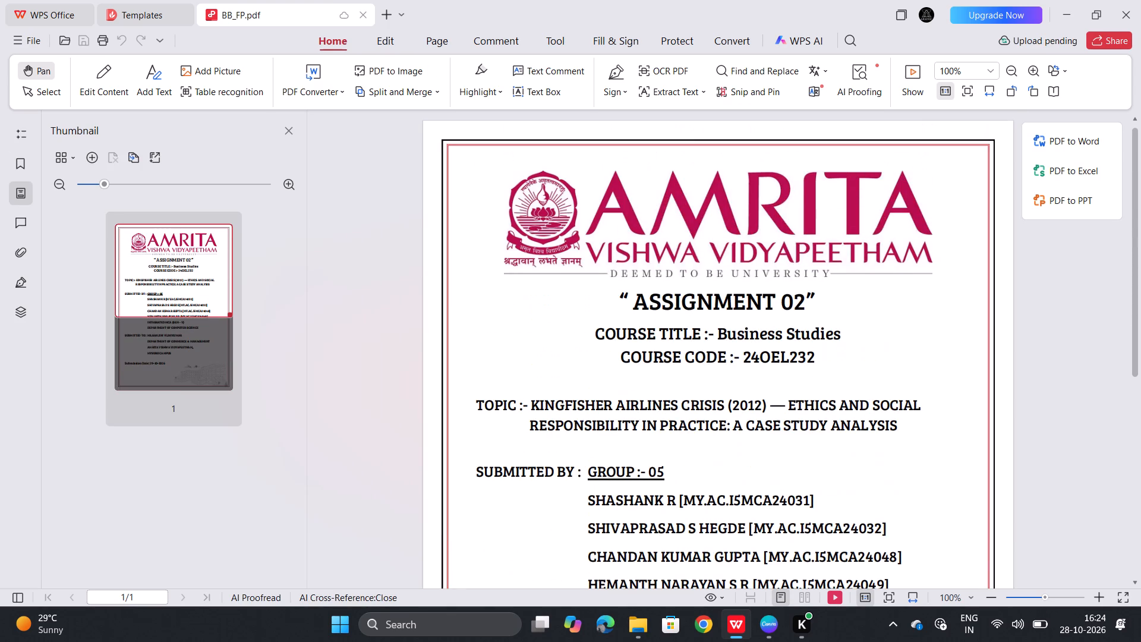
{"action": "scroll", "coordinate": [692, 348], "scroll_direction": "up", "scroll_amount": 5}
{"action": "scroll", "coordinate": [692, 348], "scroll_direction": "down", "scroll_amount": 15}
{"action": "scroll", "coordinate": [692, 348], "scroll_direction": "up", "scroll_amount": 2}
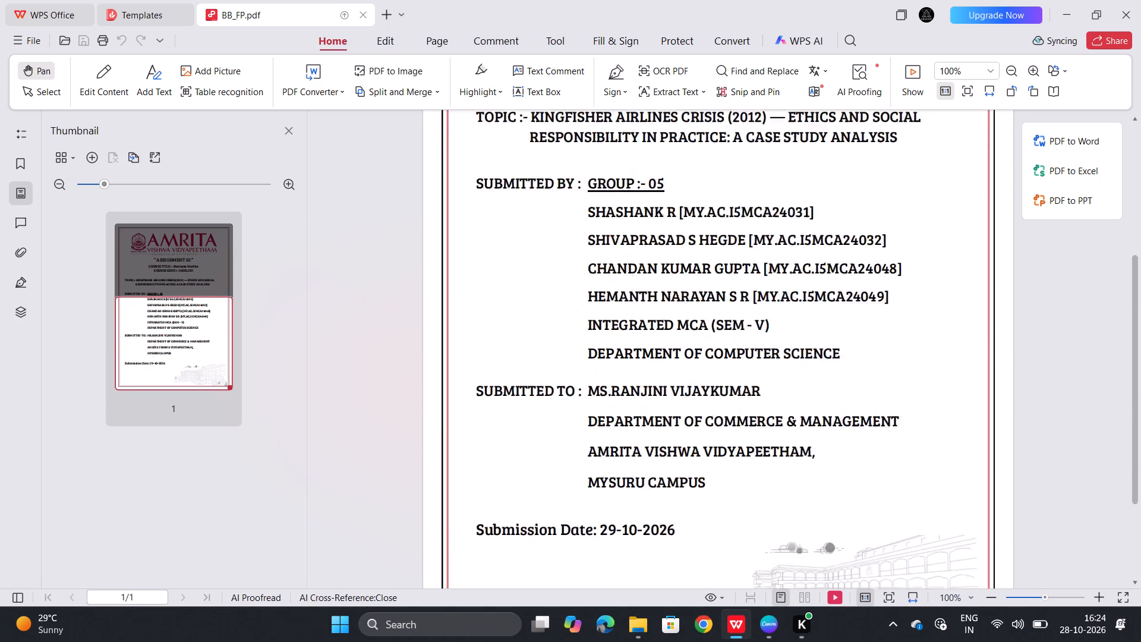
{"action": "scroll", "coordinate": [692, 348], "scroll_direction": "up", "scroll_amount": 10}
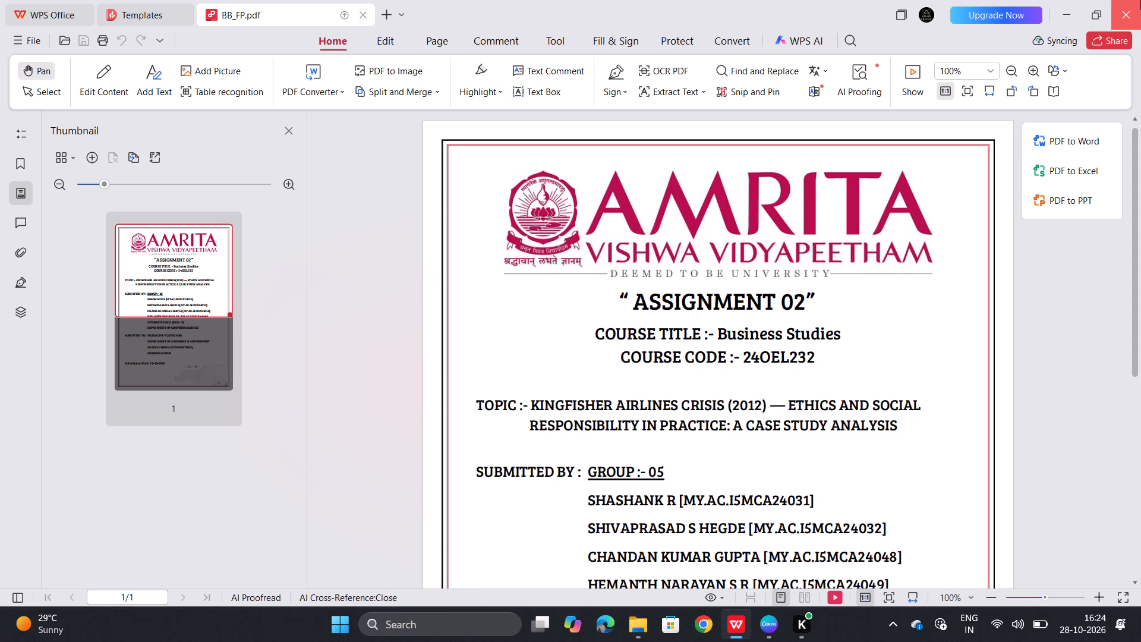
{"action": "scroll", "coordinate": [500, 599], "scroll_direction": "down", "scroll_amount": 16}
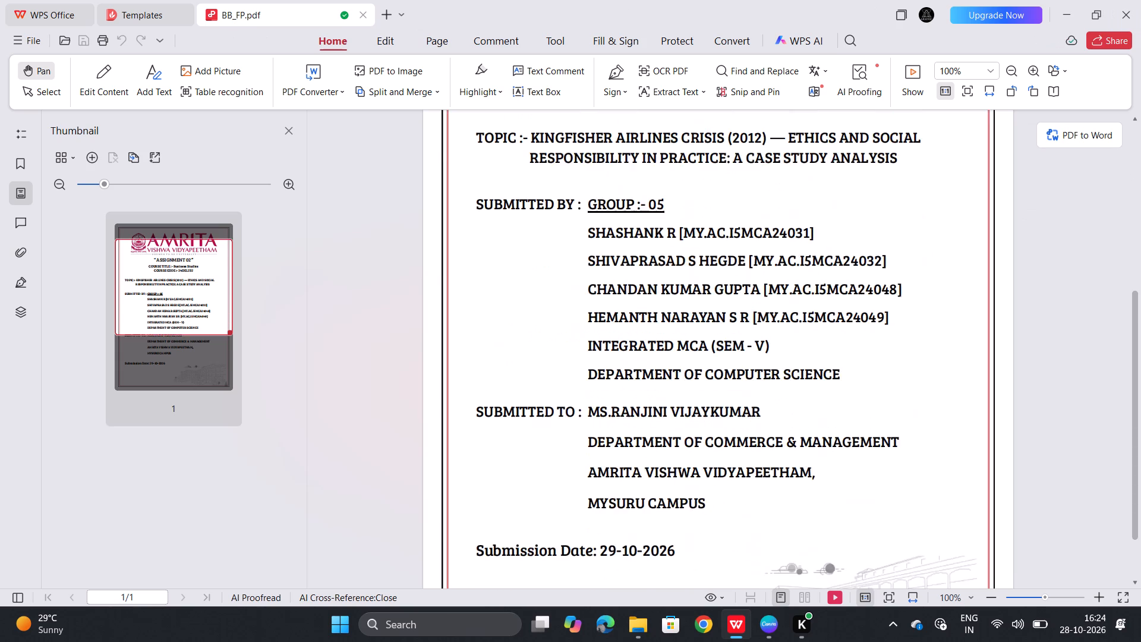
{"action": "scroll", "coordinate": [514, 553], "scroll_direction": "down", "scroll_amount": 14}
{"action": "left_click", "coordinate": [1140, 0]}
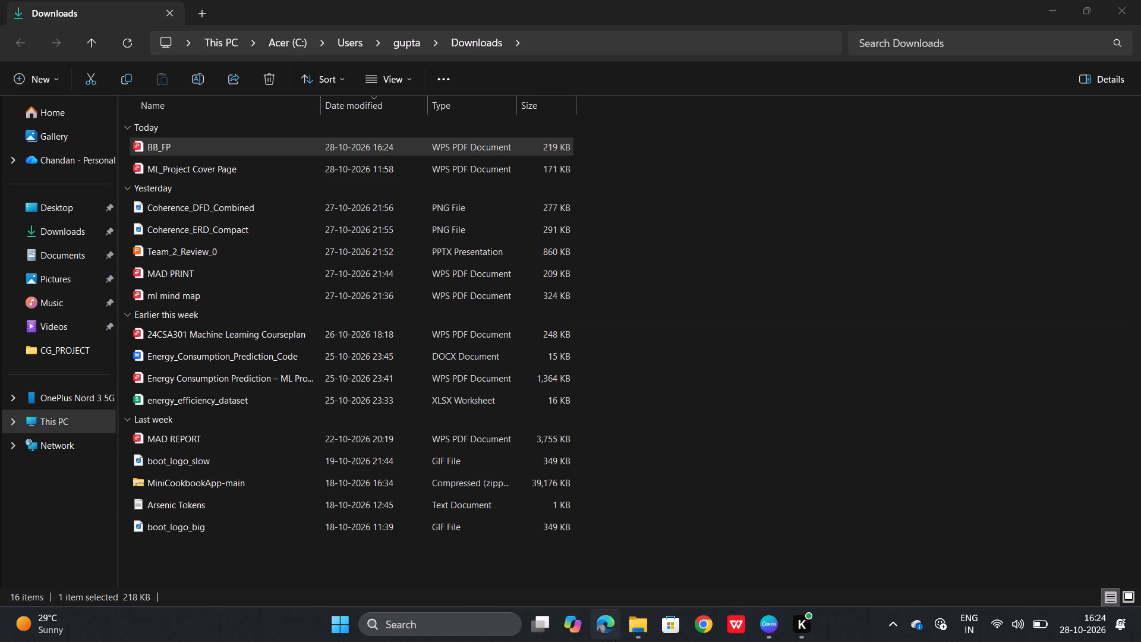
Open Windows search to look for an app.
{"action": "left_click", "coordinate": [468, 620]}
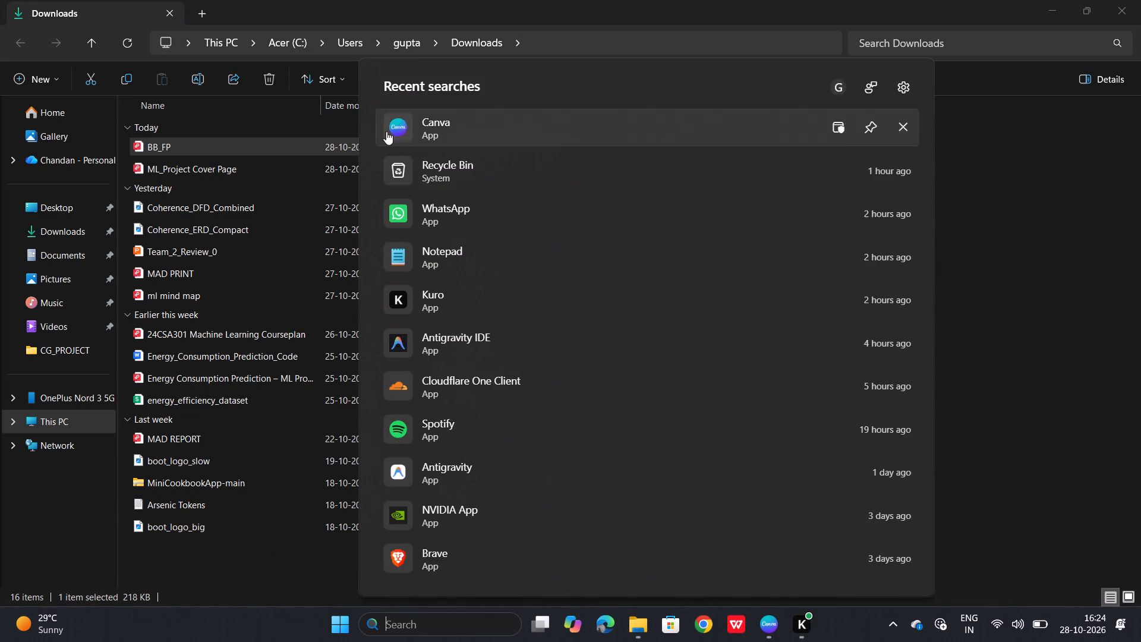
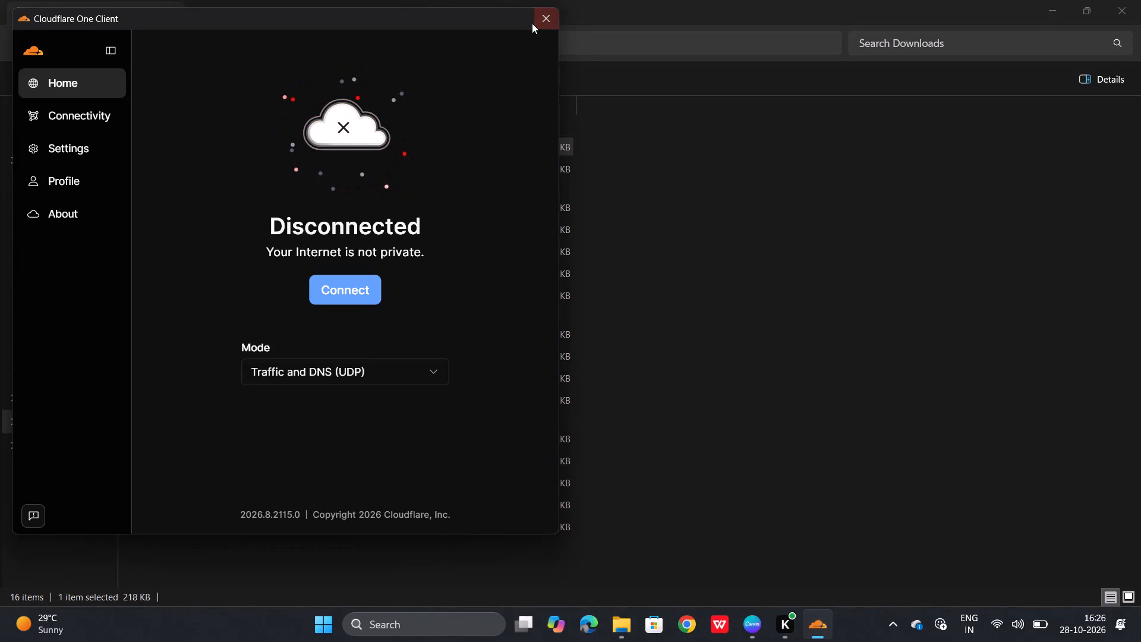
Close the Cloudflare One Client and the Downloads folder window to return to the Canva design.
{"action": "left_click", "coordinate": [541, 25]}
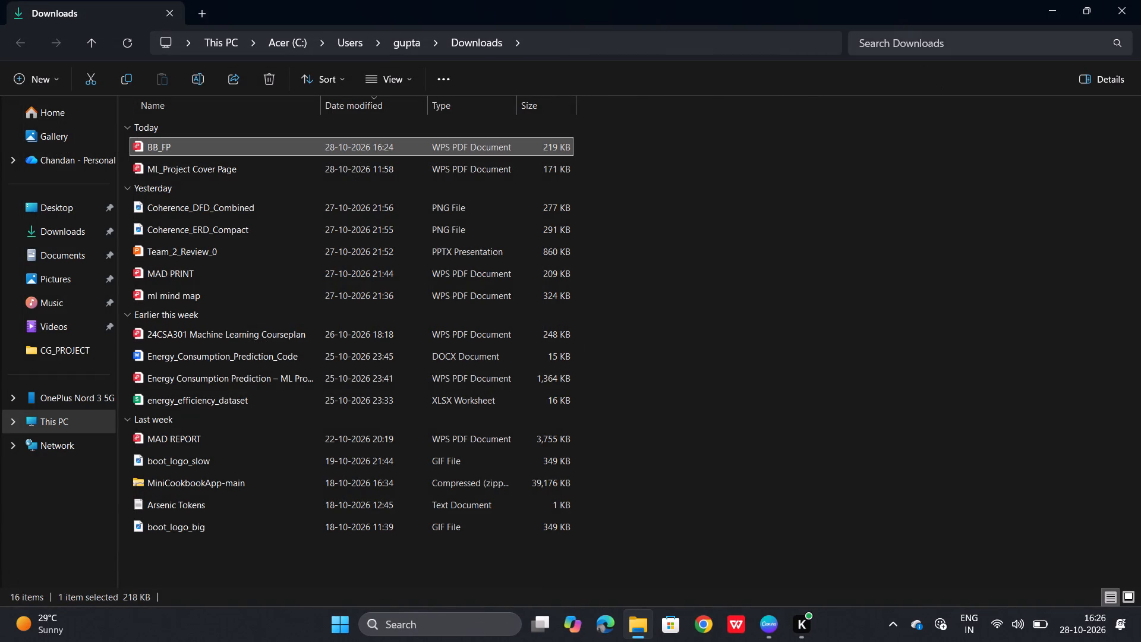
{"action": "left_click", "coordinate": [1140, 0]}
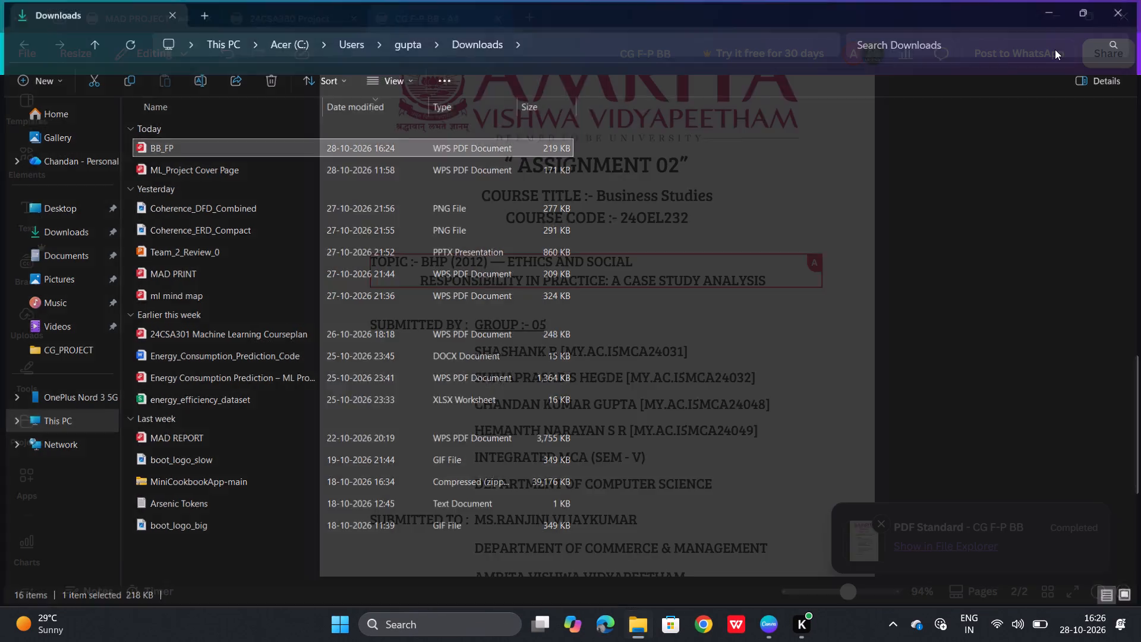
Look over the bordered Assignment 02 cover page in the CG F-P BB design, from the submission details up to the course title.
{"action": "scroll", "coordinate": [660, 350], "scroll_direction": "down", "scroll_amount": 2}
{"action": "scroll", "coordinate": [663, 351], "scroll_direction": "up", "scroll_amount": 6}
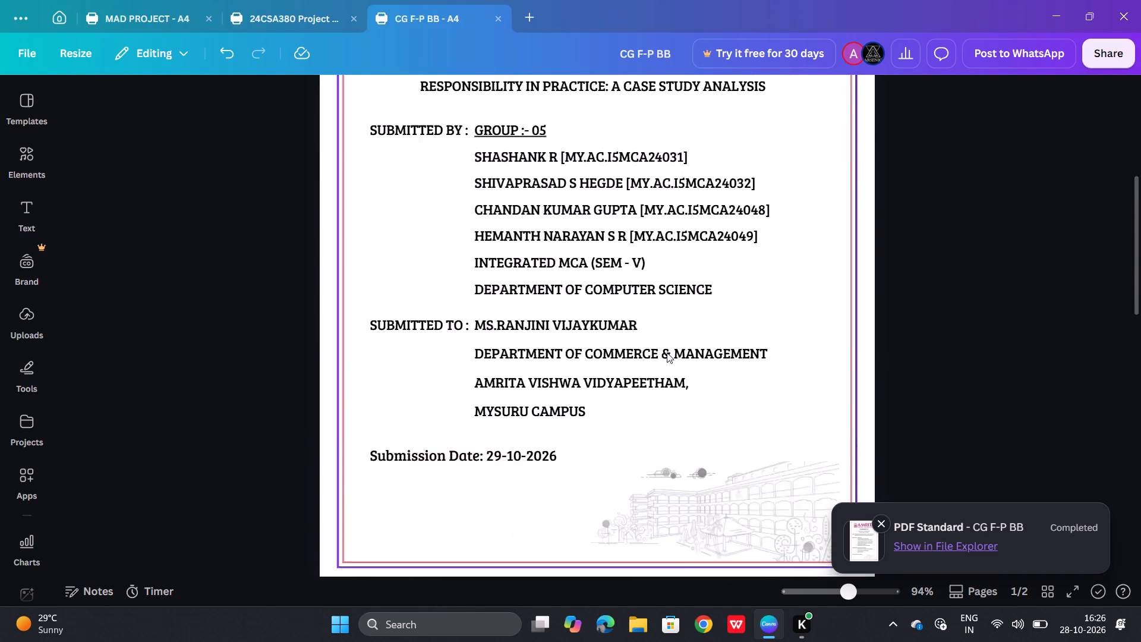
{"action": "scroll", "coordinate": [667, 353], "scroll_direction": "up", "scroll_amount": 1}
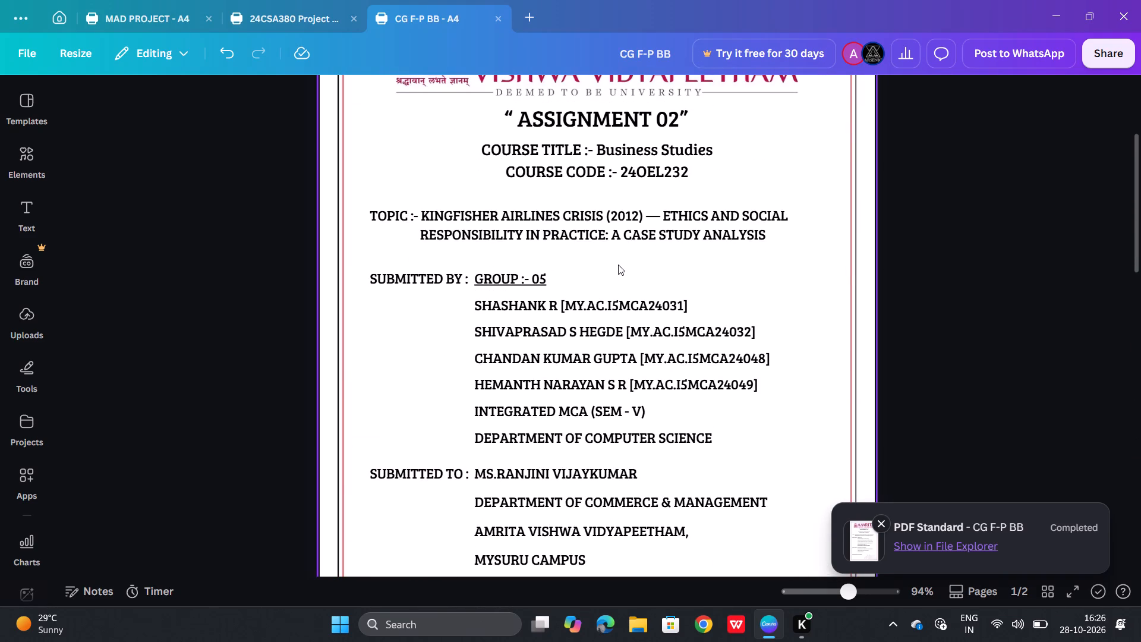
{"action": "left_click", "coordinate": [1035, 0]}
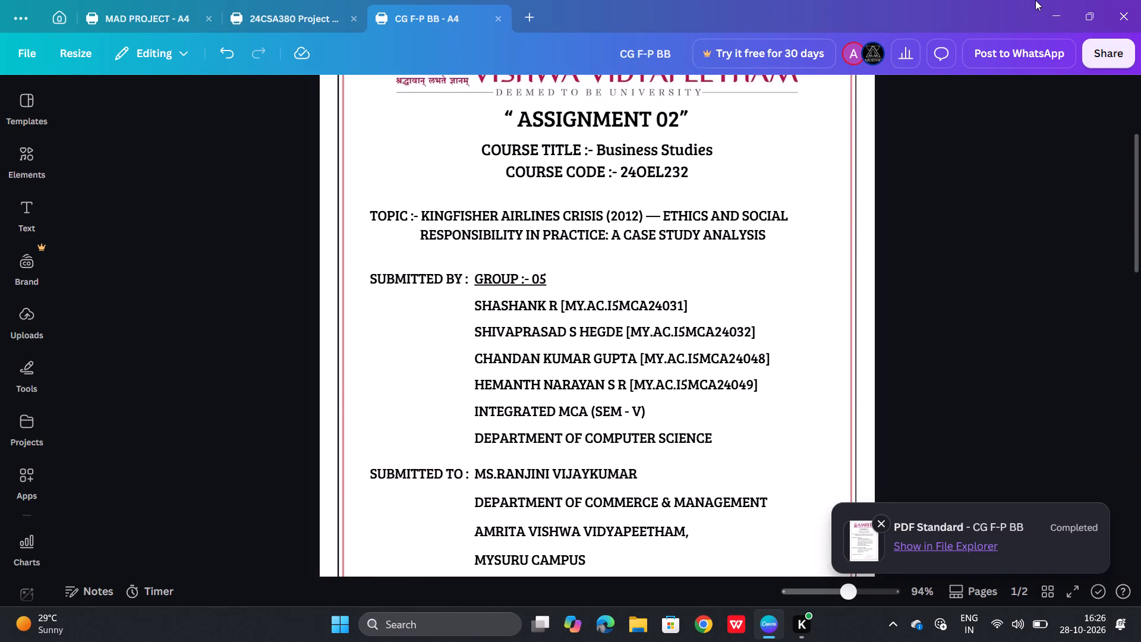